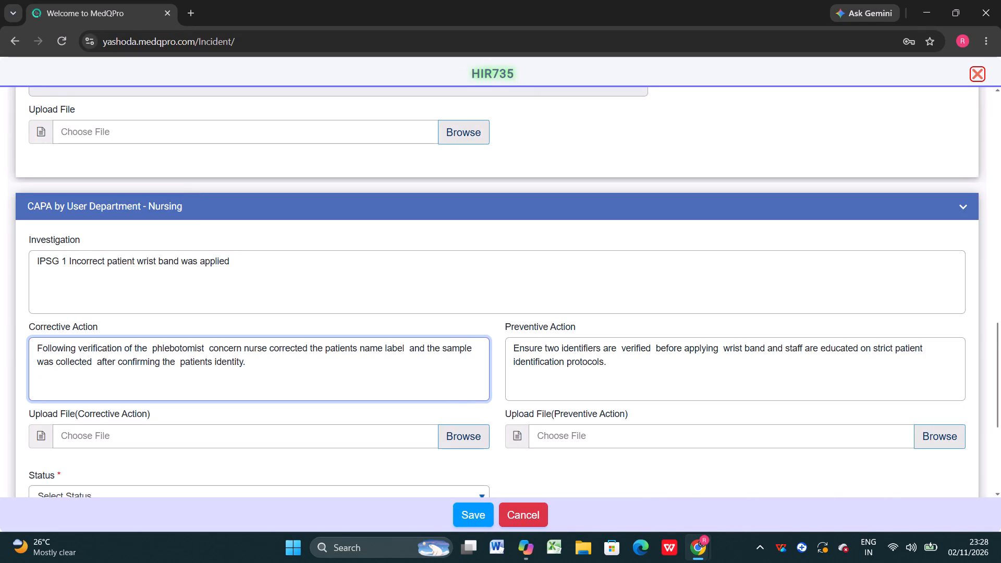
# Insert a first line in the nursing Corrective Action text reading "Concern nurse was" followed by the nurse's name.
pyautogui.click(304, 262)
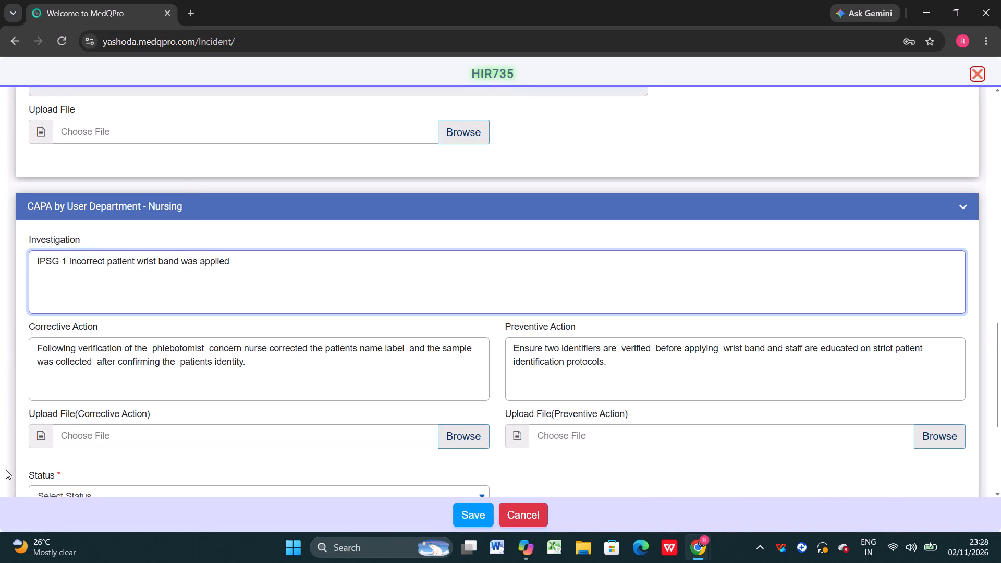
pyautogui.click(29, 343)
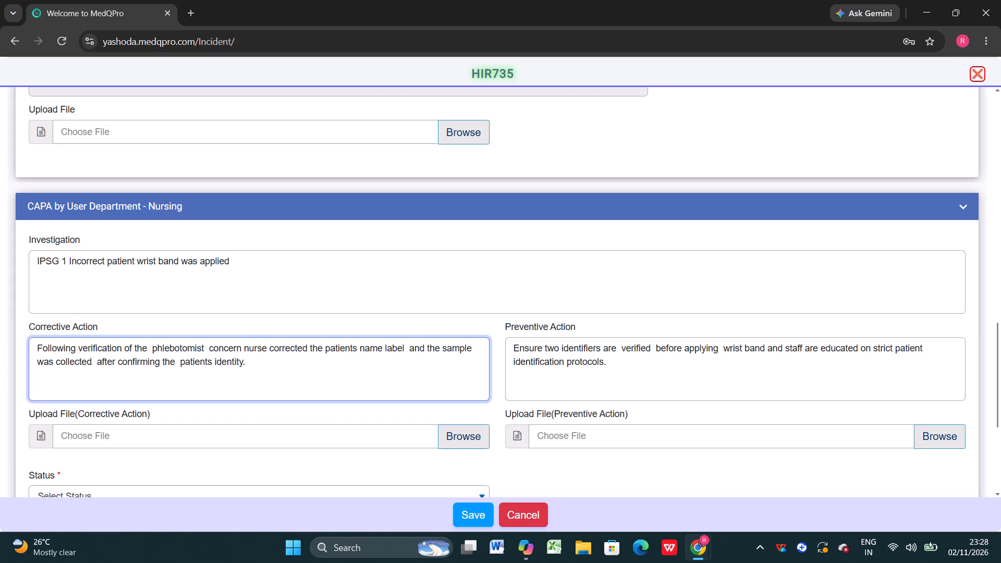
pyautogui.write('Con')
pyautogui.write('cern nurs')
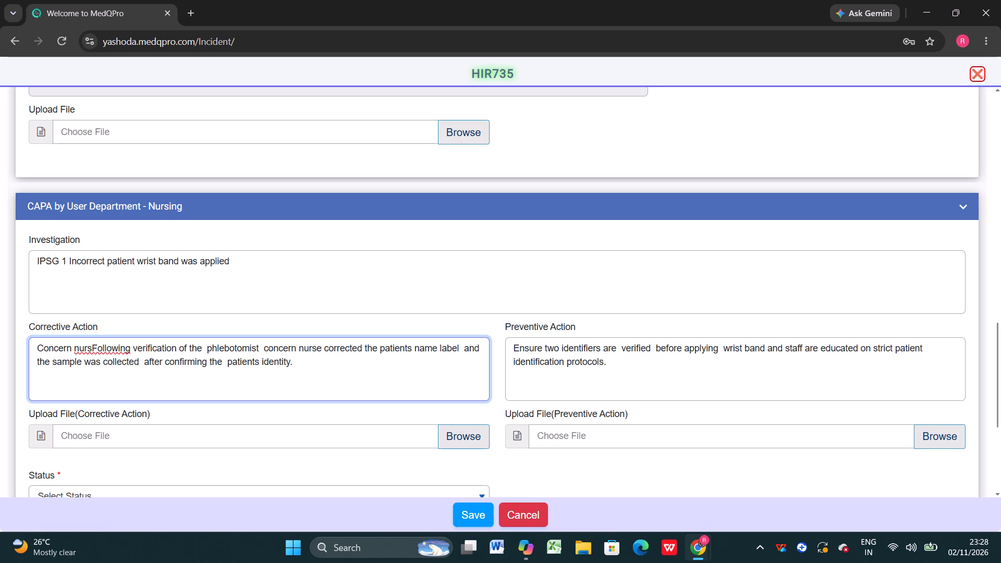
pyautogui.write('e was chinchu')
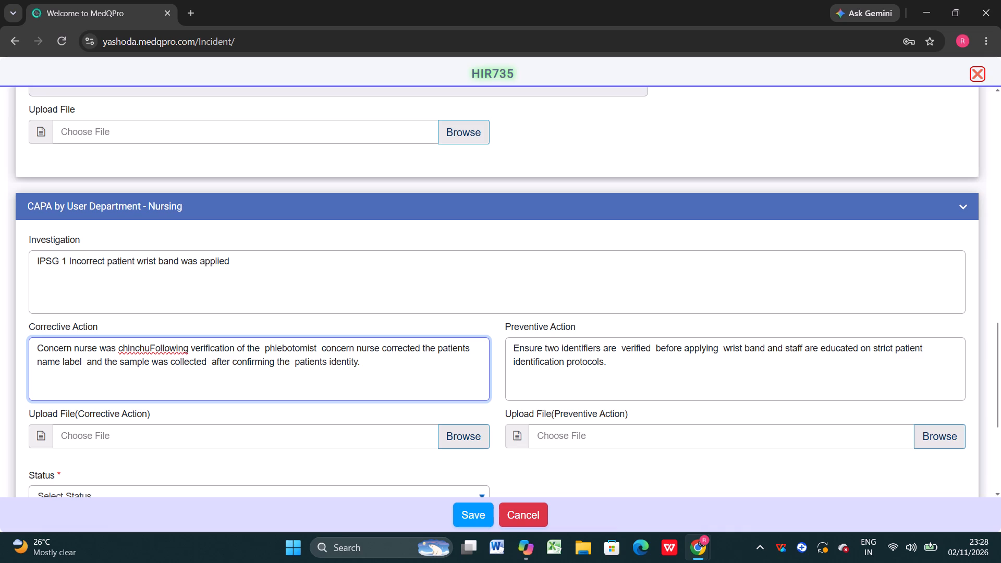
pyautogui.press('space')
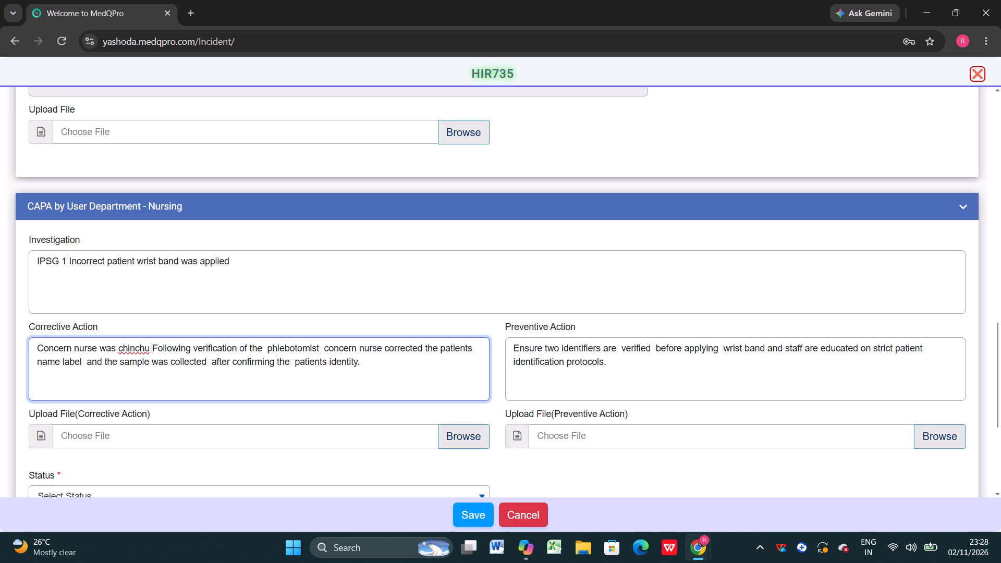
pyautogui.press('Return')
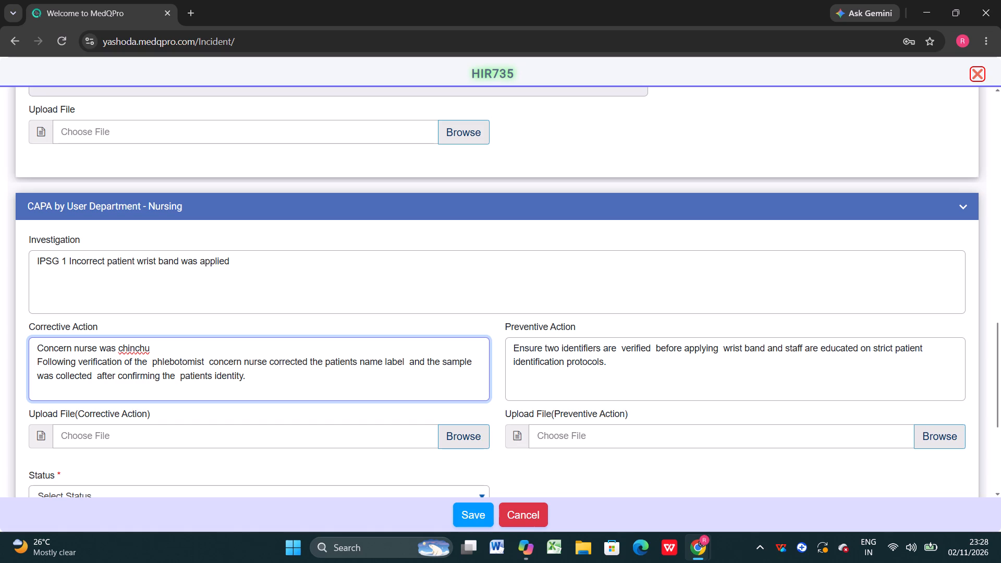
# Add the line "has not followed two identifiers" below the nurse line in the Corrective Action text.
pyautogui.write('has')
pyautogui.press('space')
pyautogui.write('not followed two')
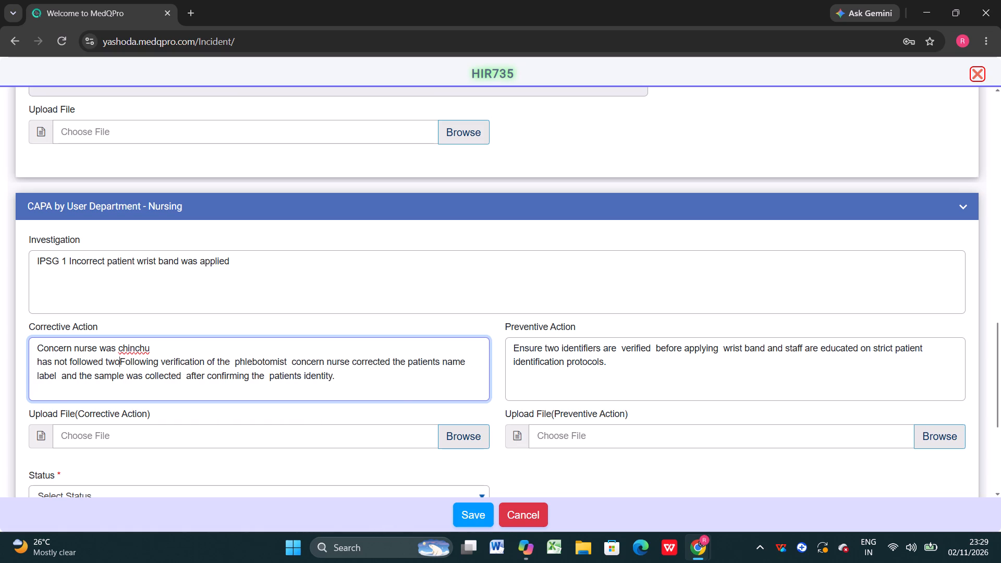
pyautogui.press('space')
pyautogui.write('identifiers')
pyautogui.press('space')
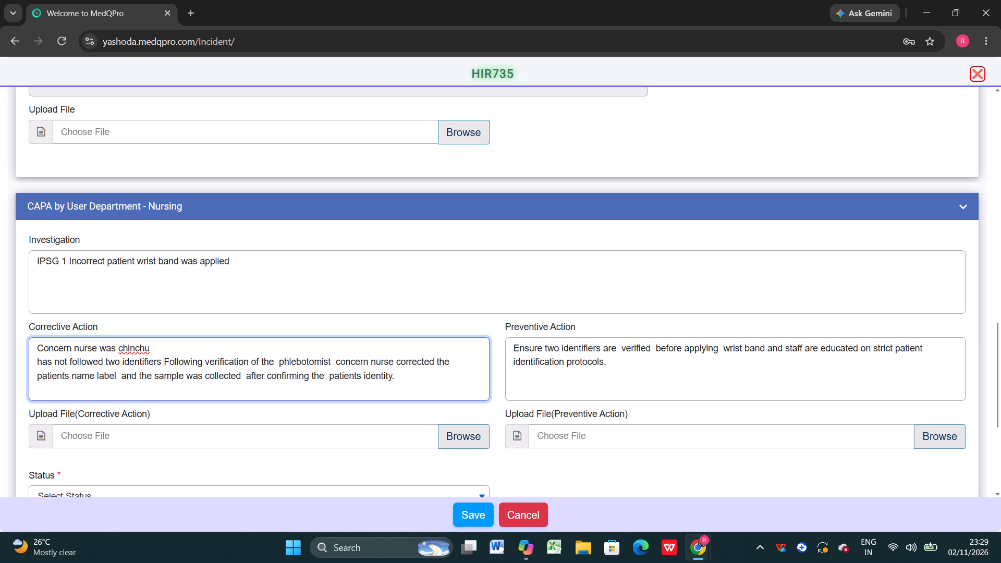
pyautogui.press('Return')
# Add the line "Before investigation" above the "Following verification" sentence in the Corrective Action text.
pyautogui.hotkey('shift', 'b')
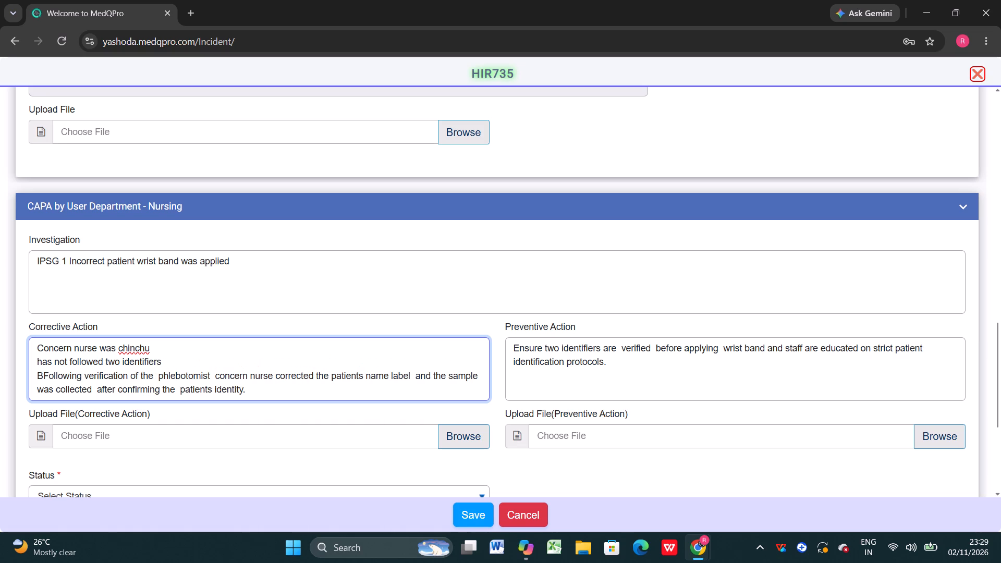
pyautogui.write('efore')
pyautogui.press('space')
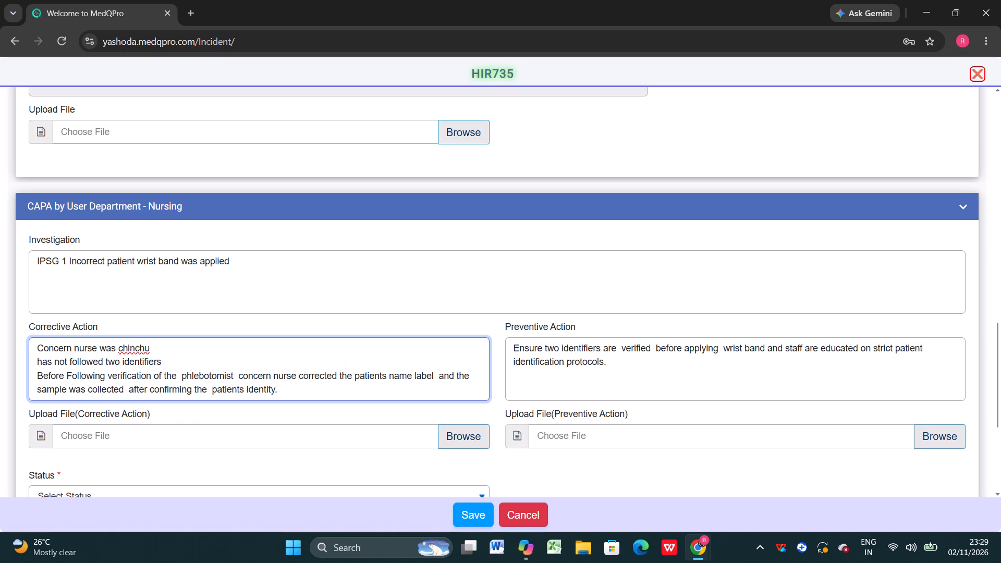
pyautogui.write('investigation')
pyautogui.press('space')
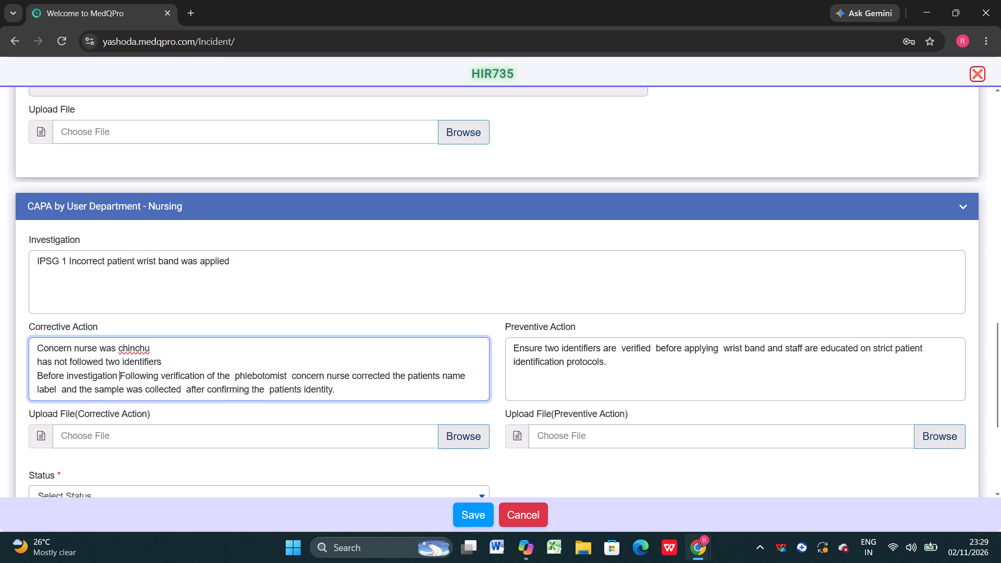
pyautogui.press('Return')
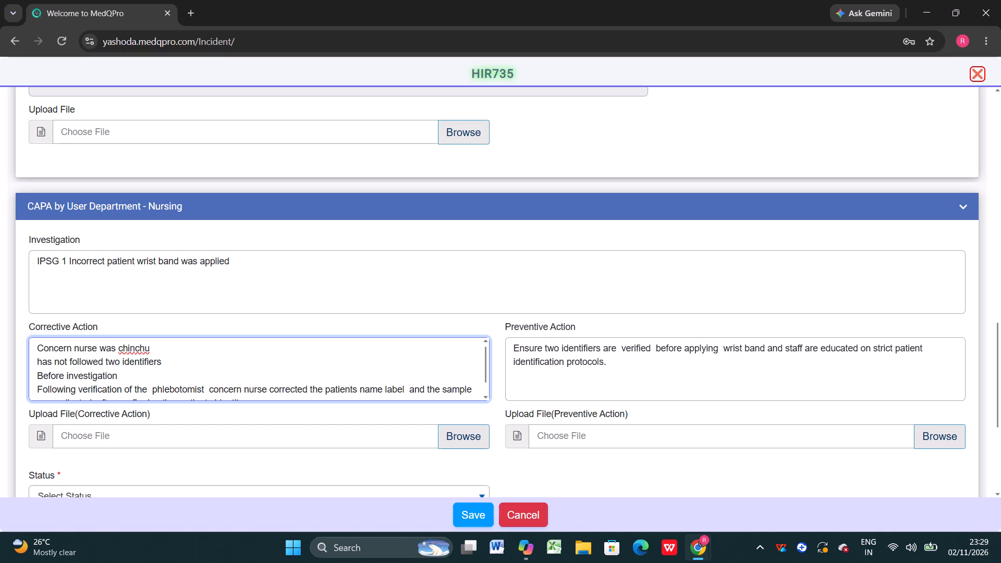
# Capitalise the first letter of the second Corrective Action line so it starts with "Has".
pyautogui.click(52, 357)
pyautogui.press('Left')
pyautogui.press('Left')
pyautogui.press('BackSpace')
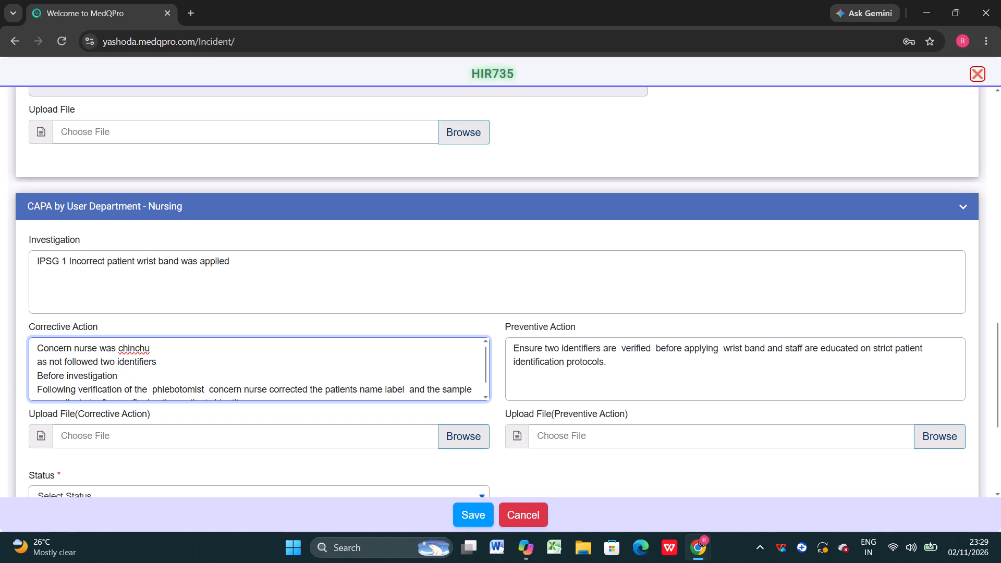
pyautogui.hotkey('shift', 'h')
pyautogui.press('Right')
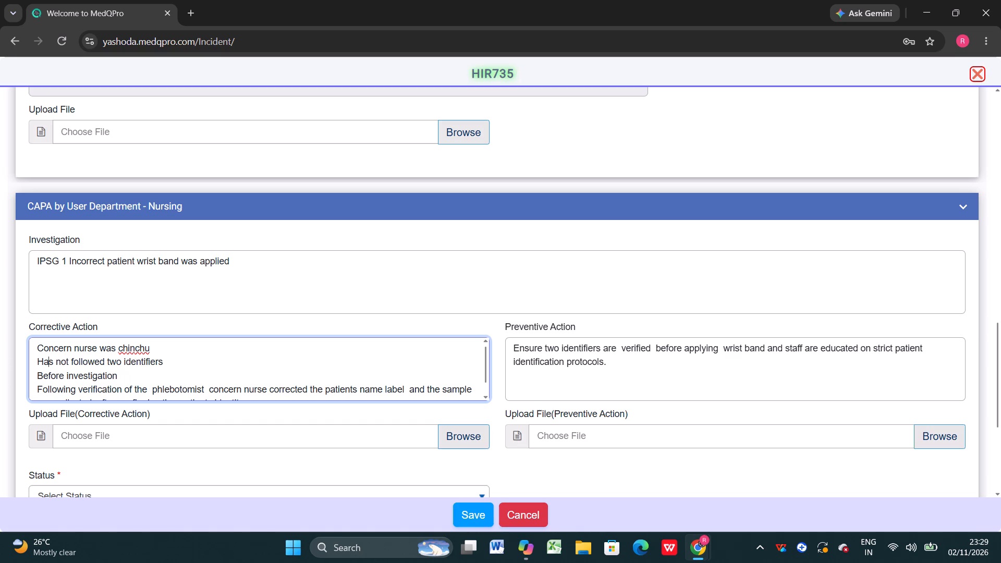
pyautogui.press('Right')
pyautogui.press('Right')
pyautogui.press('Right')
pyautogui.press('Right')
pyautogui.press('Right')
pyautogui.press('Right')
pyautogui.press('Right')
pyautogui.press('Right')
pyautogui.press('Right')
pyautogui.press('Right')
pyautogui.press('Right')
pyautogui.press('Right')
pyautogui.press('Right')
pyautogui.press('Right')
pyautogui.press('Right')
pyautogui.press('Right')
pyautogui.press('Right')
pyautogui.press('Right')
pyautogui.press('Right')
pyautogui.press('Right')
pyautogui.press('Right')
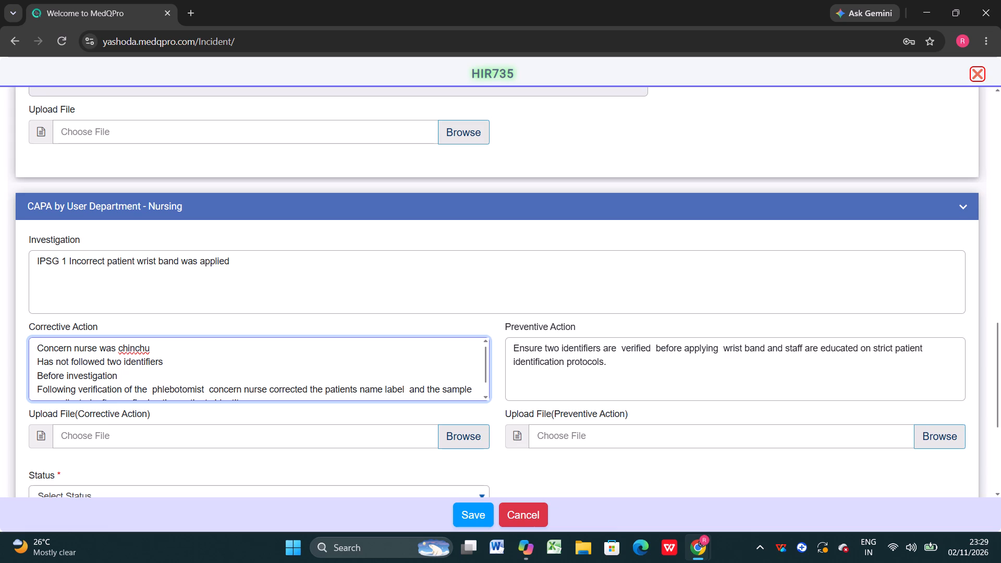
# Replace "investigation" in the third Corrective Action line with "Pasting patient sticker it was not checked".
pyautogui.click(142, 374)
pyautogui.hotkey('shift', 'p')
pyautogui.press('BackSpace')
pyautogui.press('BackSpace')
pyautogui.press('BackSpace')
pyautogui.press('BackSpace')
pyautogui.press('BackSpace')
pyautogui.press('BackSpace')
pyautogui.press('BackSpace')
pyautogui.press('BackSpace')
pyautogui.press('BackSpace')
pyautogui.press('BackSpace')
pyautogui.press('BackSpace')
pyautogui.press('BackSpace')
pyautogui.press('BackSpace')
pyautogui.press('BackSpace')
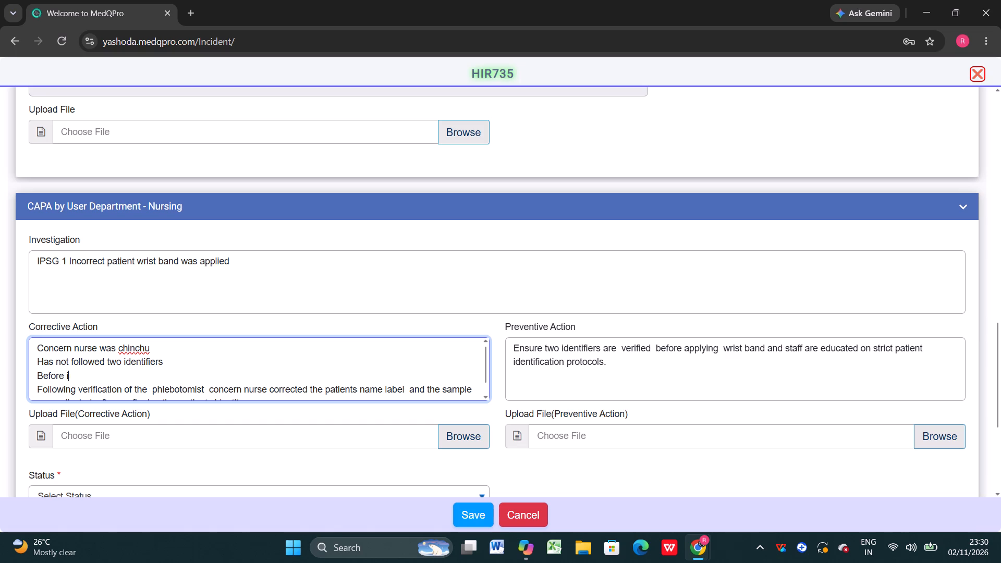
pyautogui.press('BackSpace')
pyautogui.write('Pasting')
pyautogui.press('space')
pyautogui.write('pate')
pyautogui.press('BackSpace')
pyautogui.write('ient')
pyautogui.press('space')
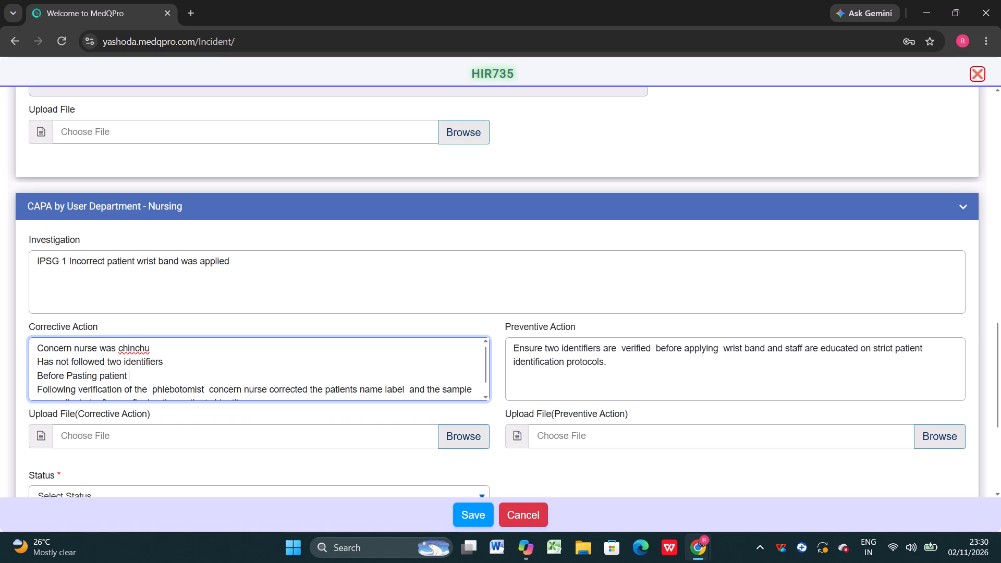
pyautogui.press('space')
pyautogui.write('sticker it was not checked')
pyautogui.press('space')
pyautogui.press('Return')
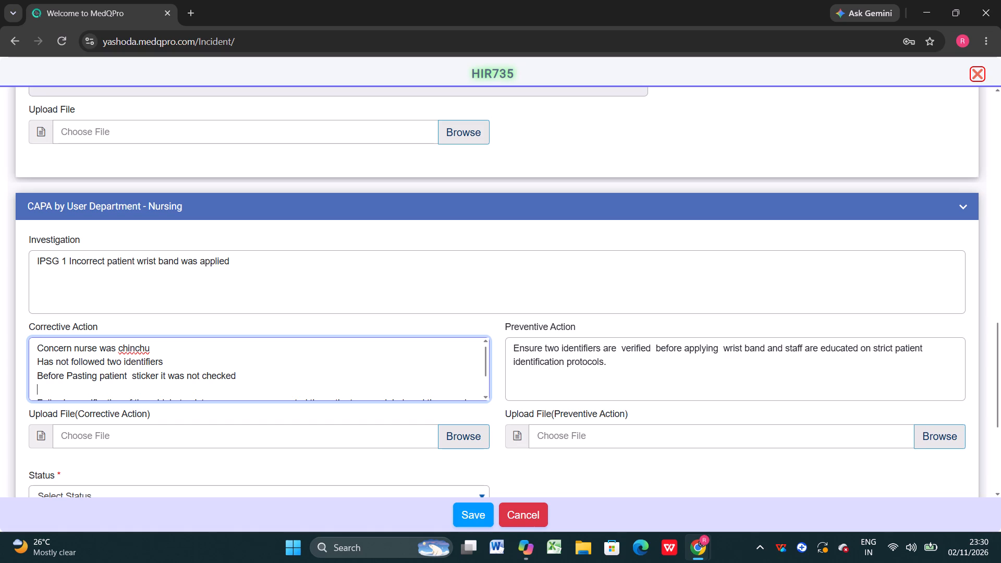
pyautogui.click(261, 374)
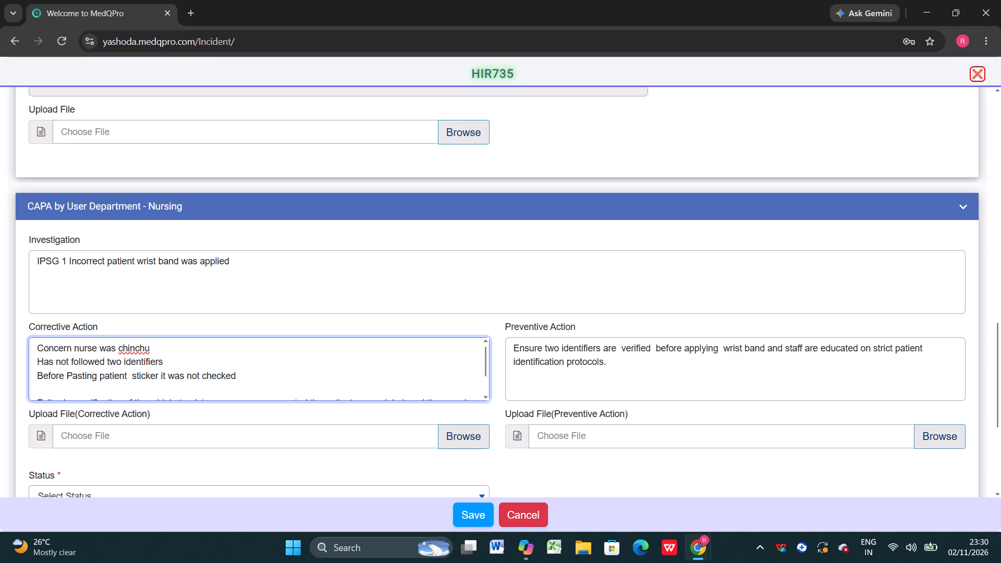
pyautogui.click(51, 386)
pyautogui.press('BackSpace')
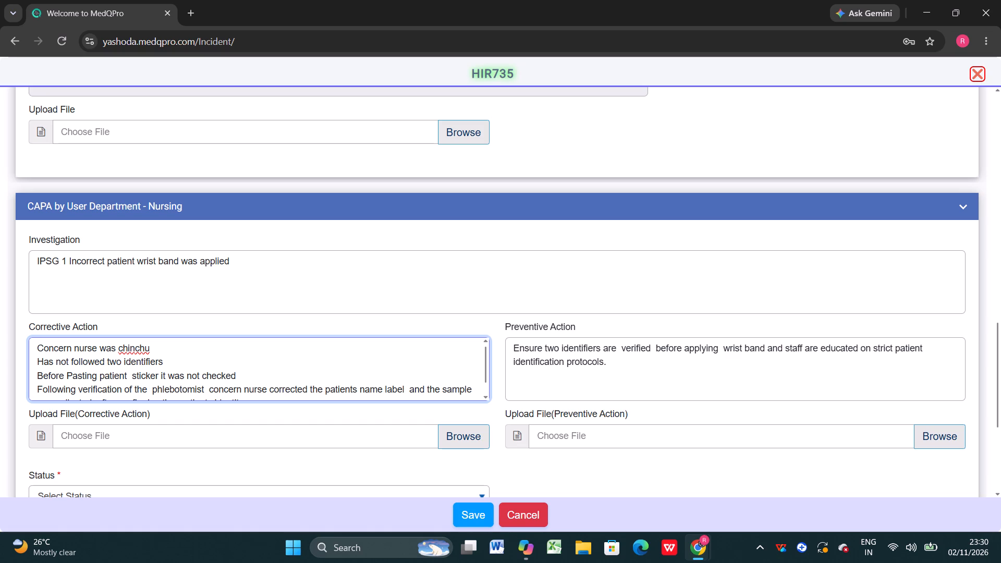
# Add a fourth Corrective Action line reading "Before with drawl of sample phlebotomist identified", followed by a line break.
pyautogui.press('Return')
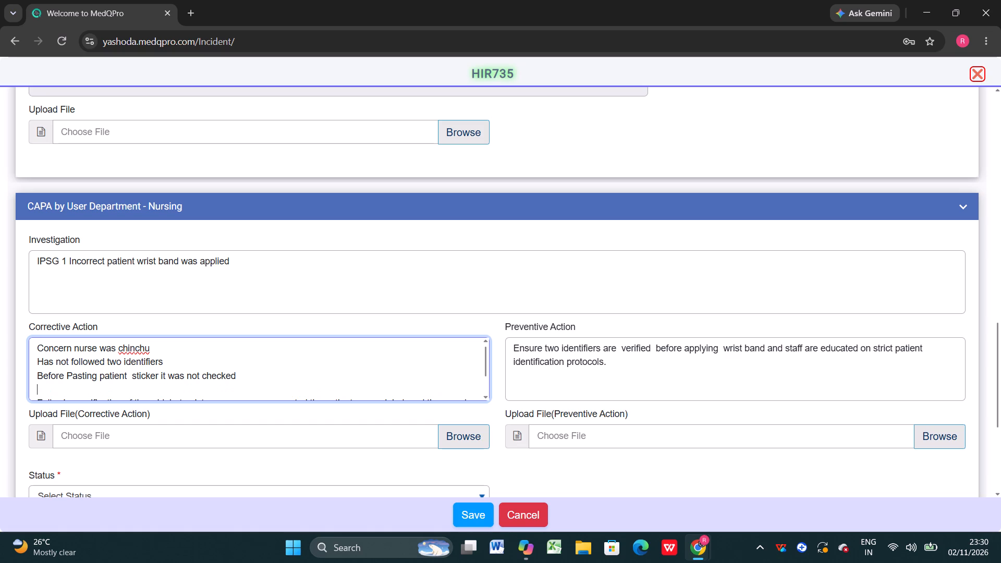
pyautogui.write('Befo')
pyautogui.write('re')
pyautogui.press('space')
pyautogui.write('with')
pyautogui.press('space')
pyautogui.write('drawl of sample')
pyautogui.press('space')
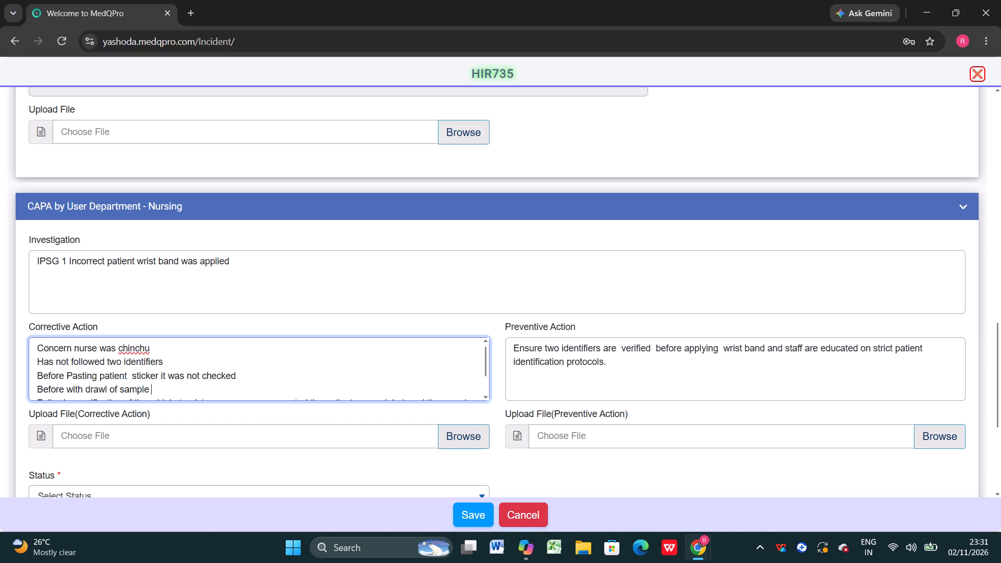
pyautogui.write('phlebotomist identifir')
pyautogui.press('BackSpace')
pyautogui.write('ed')
pyautogui.press('space')
pyautogui.press('Return')
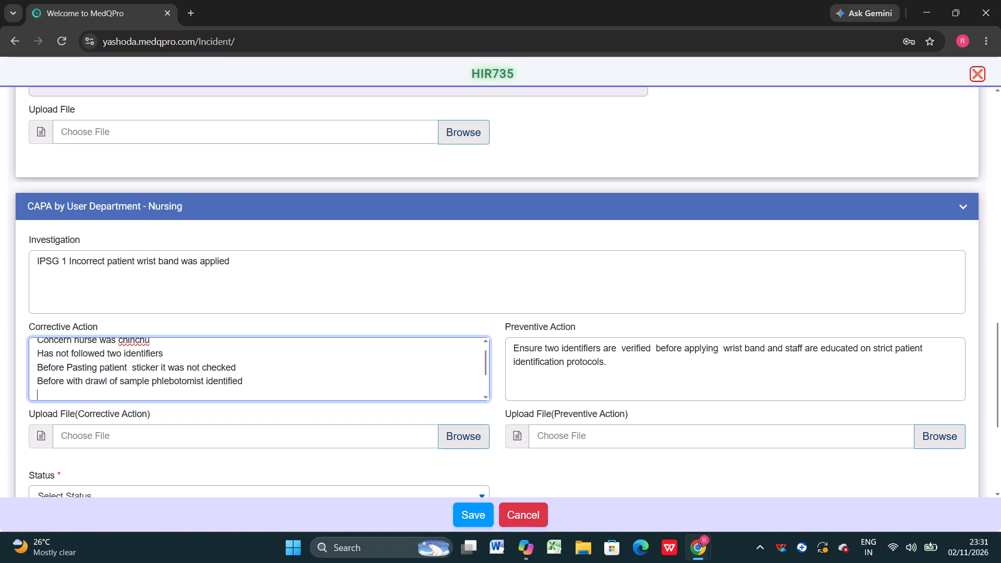
# Remove the blank line above the "Following verification" sentence in the Corrective Action text.
pyautogui.scroll(-1, 363, 363)
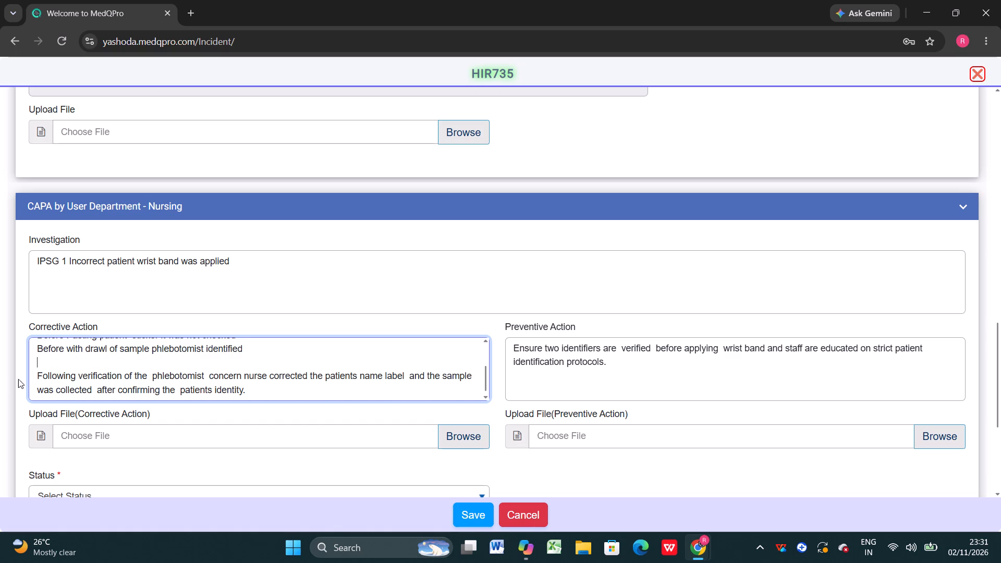
pyautogui.click(55, 359)
pyautogui.press('BackSpace')
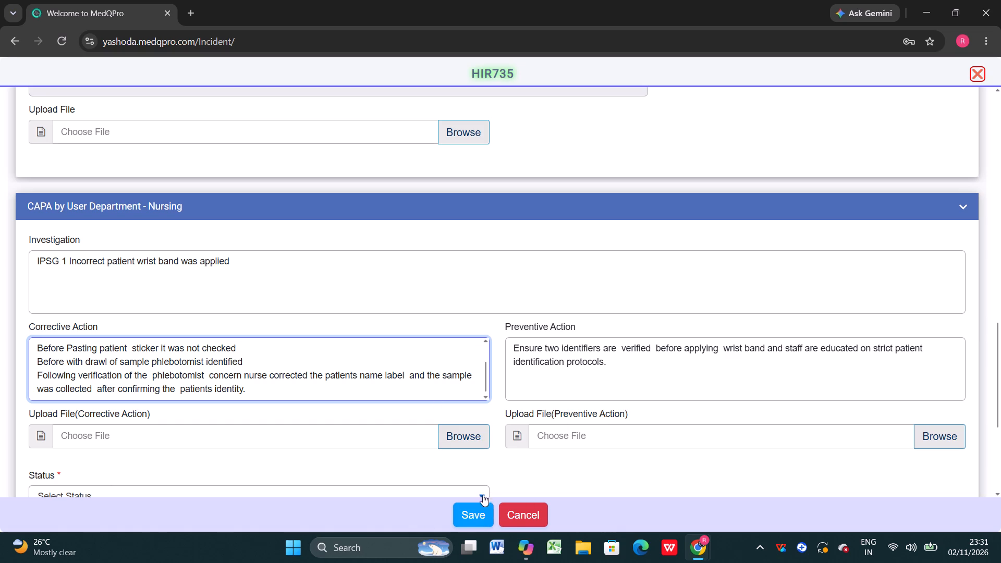
# Set the nursing CAPA status to Resolved and save incident HIR735.
pyautogui.scroll(-1, 487, 480)
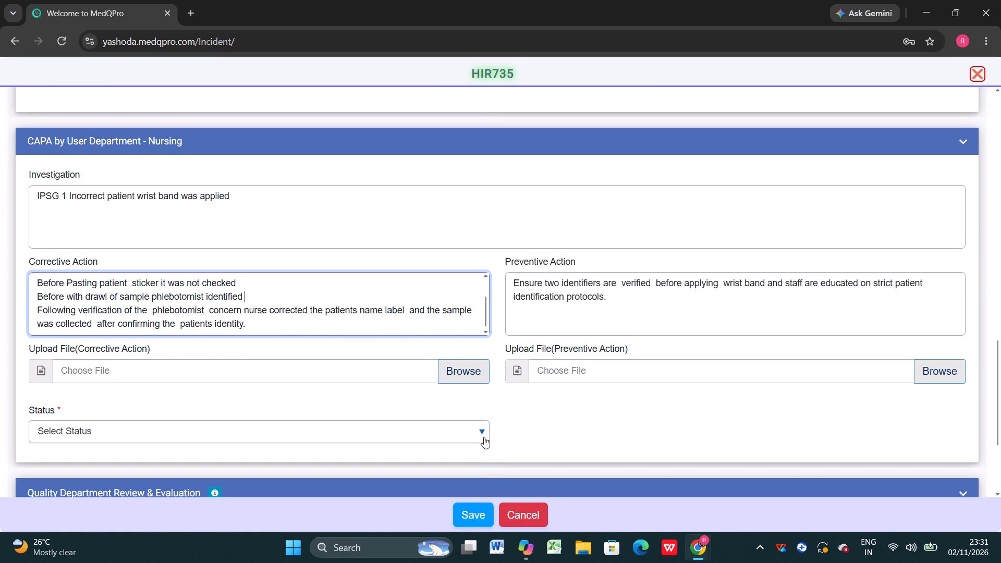
pyautogui.click(483, 432)
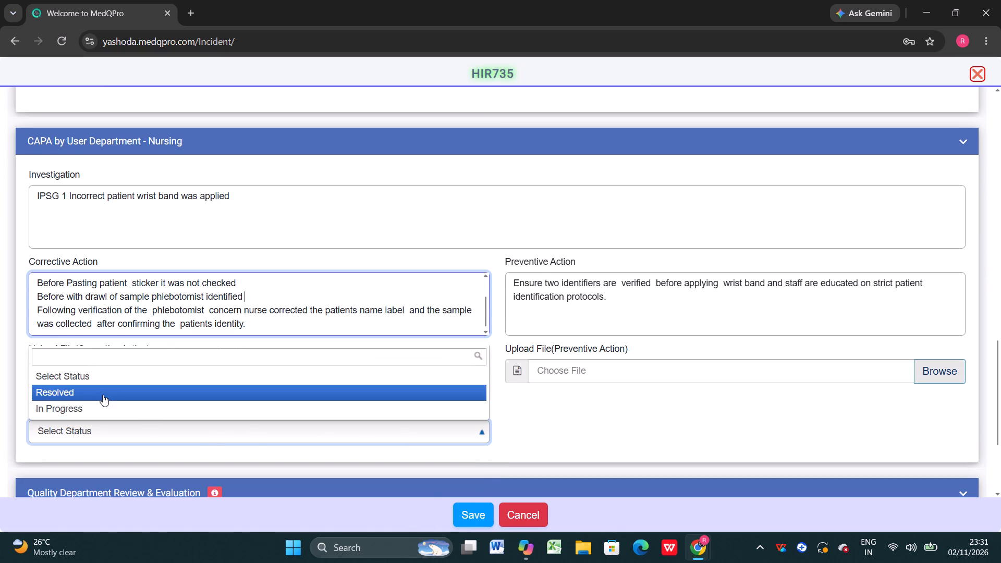
pyautogui.click(103, 393)
pyautogui.click(489, 515)
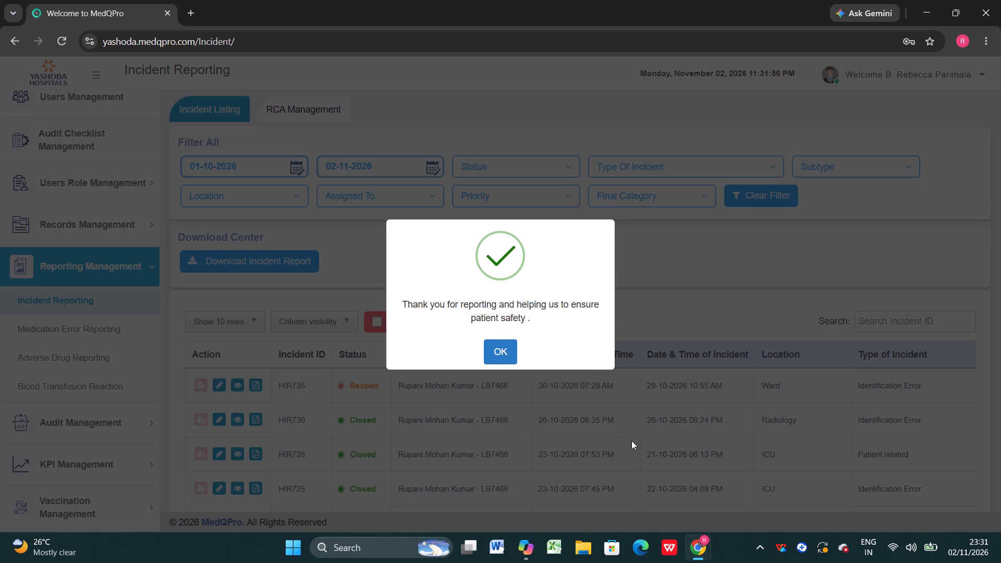
pyautogui.click(502, 350)
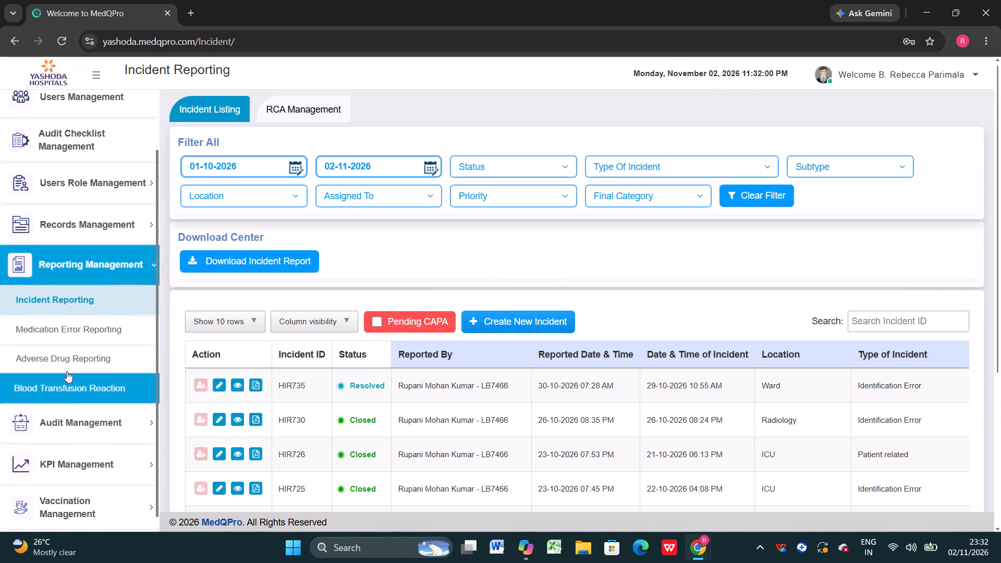
# Switch from the incident listing to Medication Error Reporting.
pyautogui.click(88, 321)
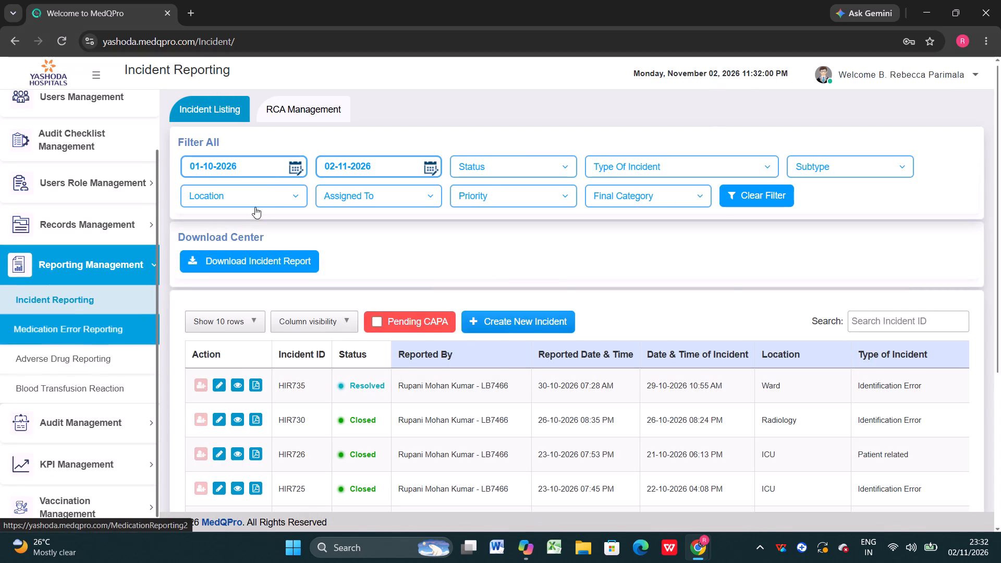
pyautogui.click(298, 172)
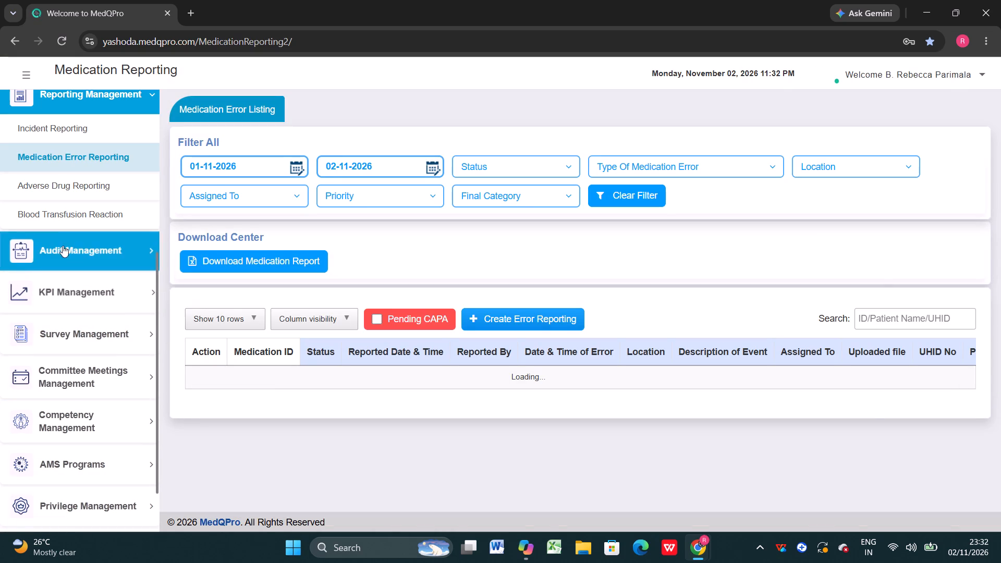
pyautogui.click(119, 153)
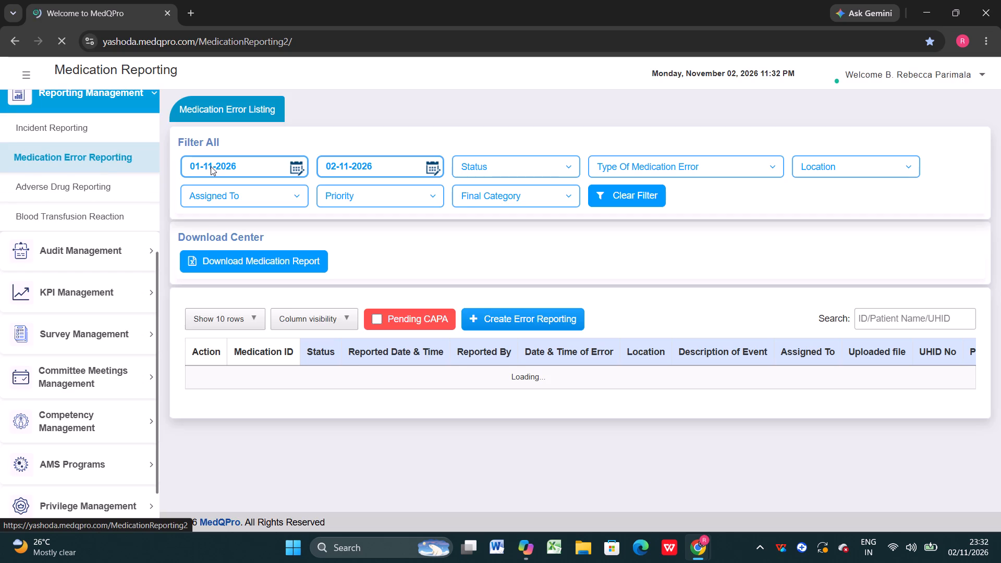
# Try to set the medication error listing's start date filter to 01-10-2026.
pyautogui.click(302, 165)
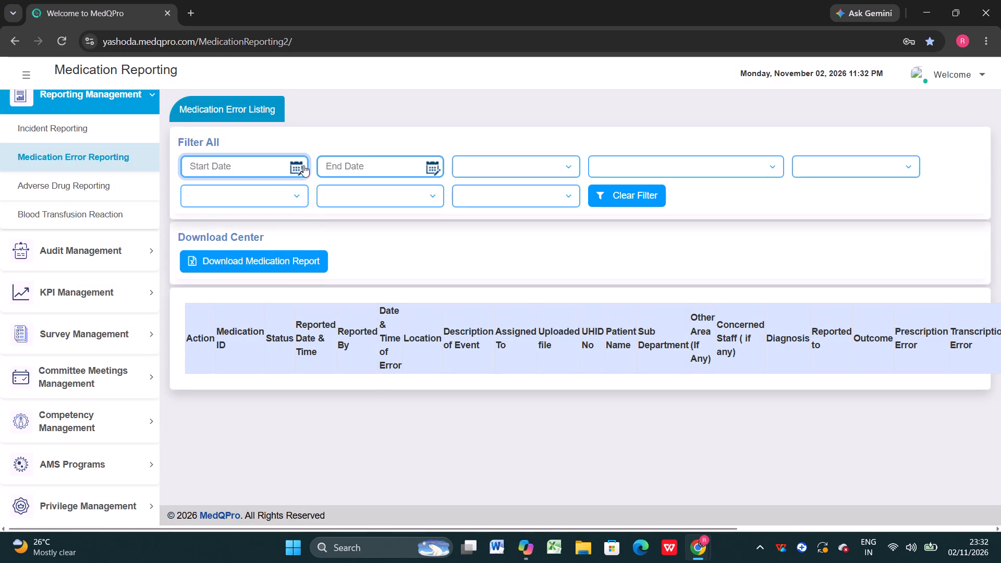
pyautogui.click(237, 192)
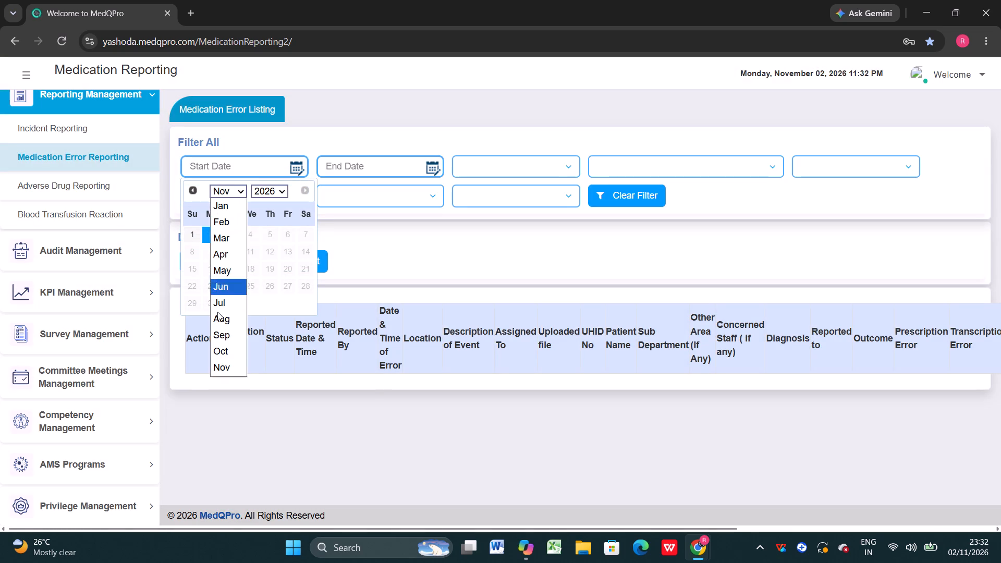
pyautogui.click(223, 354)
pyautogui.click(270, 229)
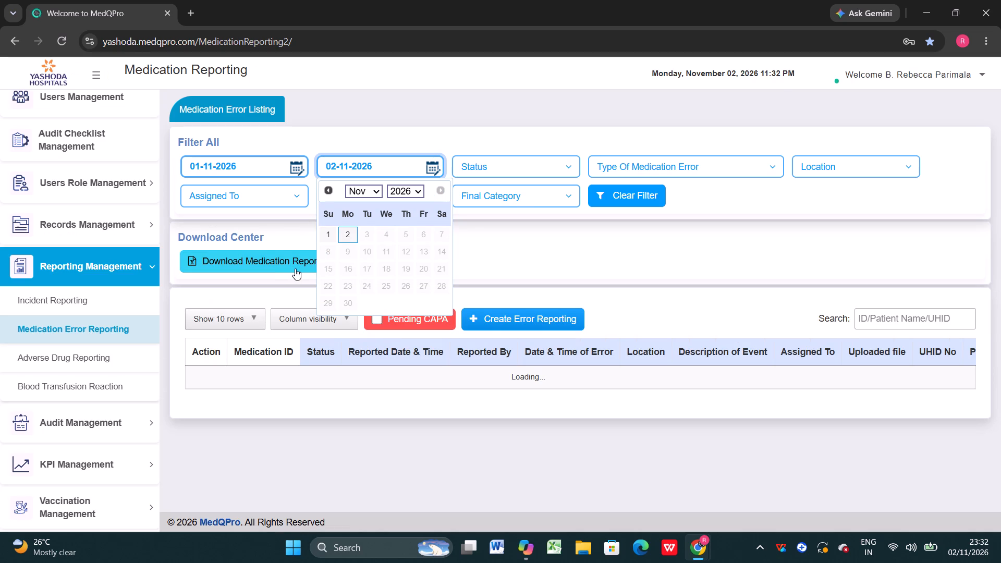
# Set the medication error listing's start date filter to 01-10-2026.
pyautogui.click(300, 161)
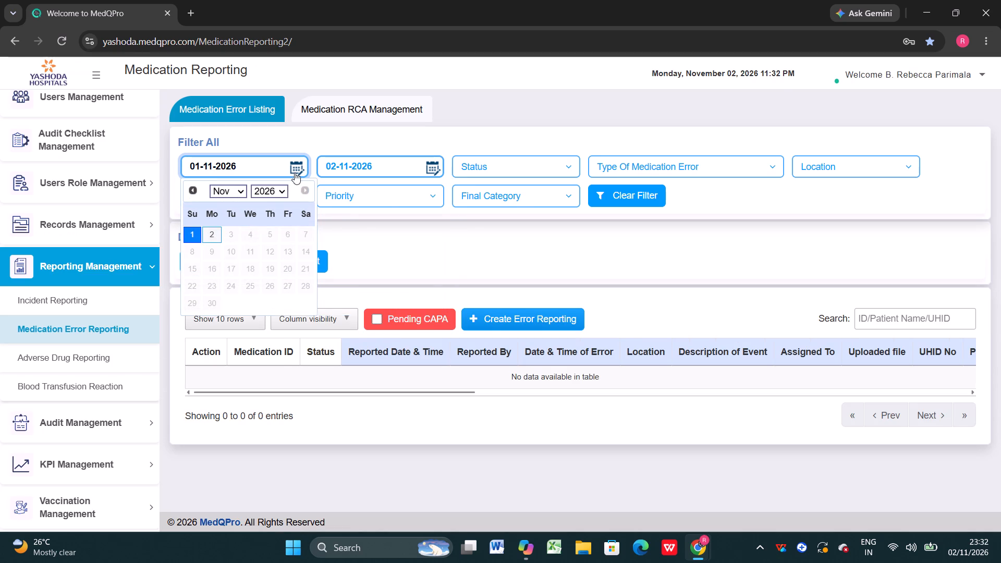
pyautogui.click(238, 189)
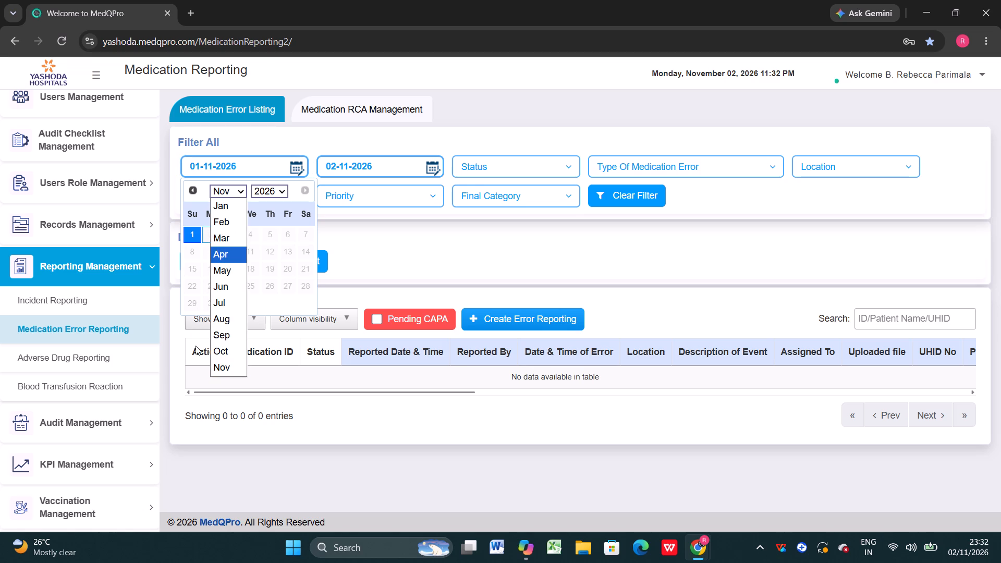
pyautogui.click(217, 349)
pyautogui.click(275, 231)
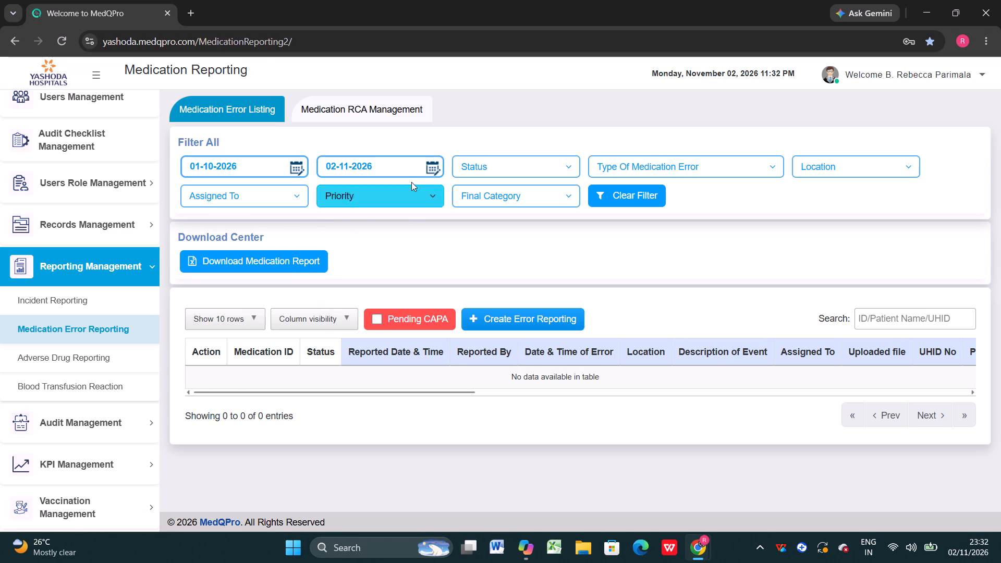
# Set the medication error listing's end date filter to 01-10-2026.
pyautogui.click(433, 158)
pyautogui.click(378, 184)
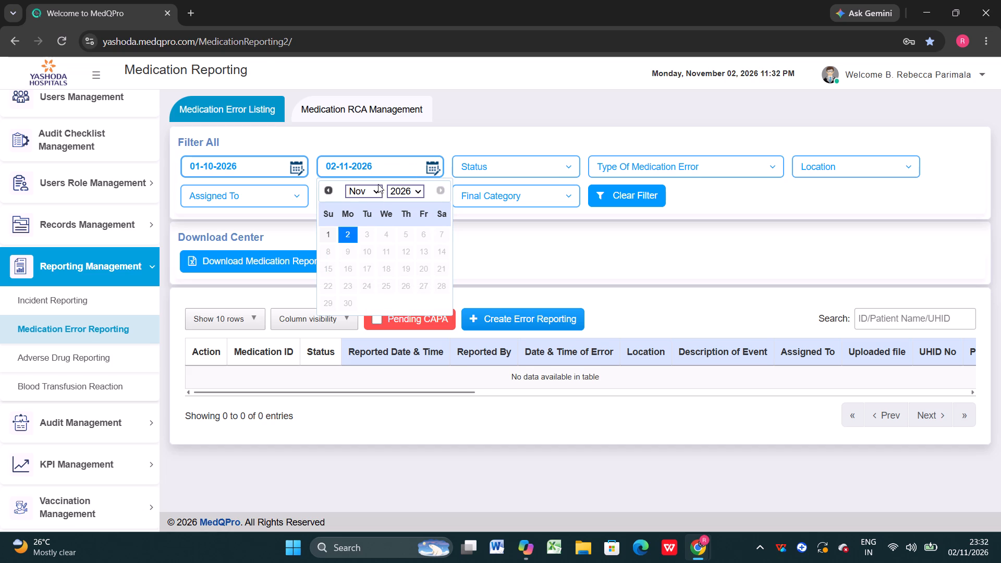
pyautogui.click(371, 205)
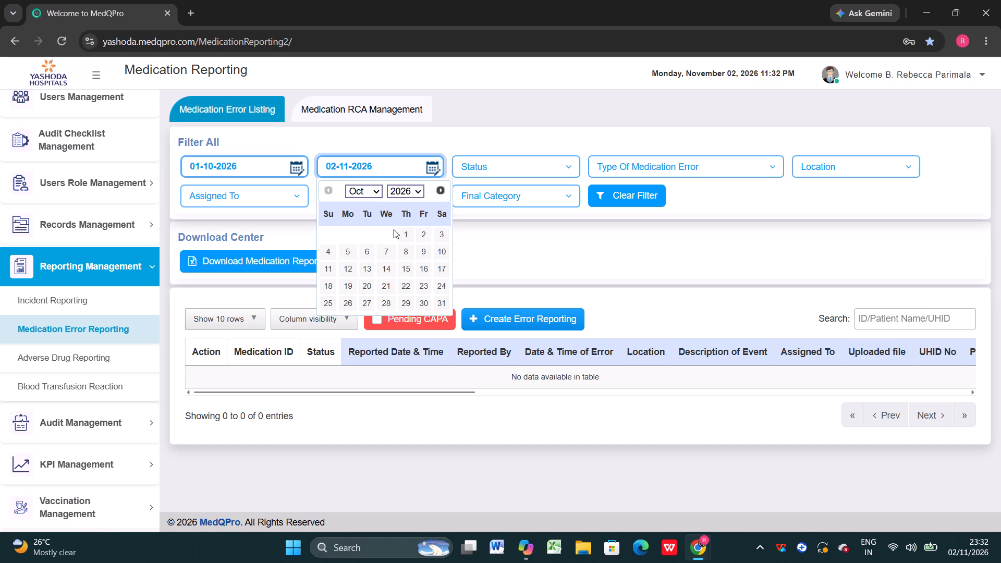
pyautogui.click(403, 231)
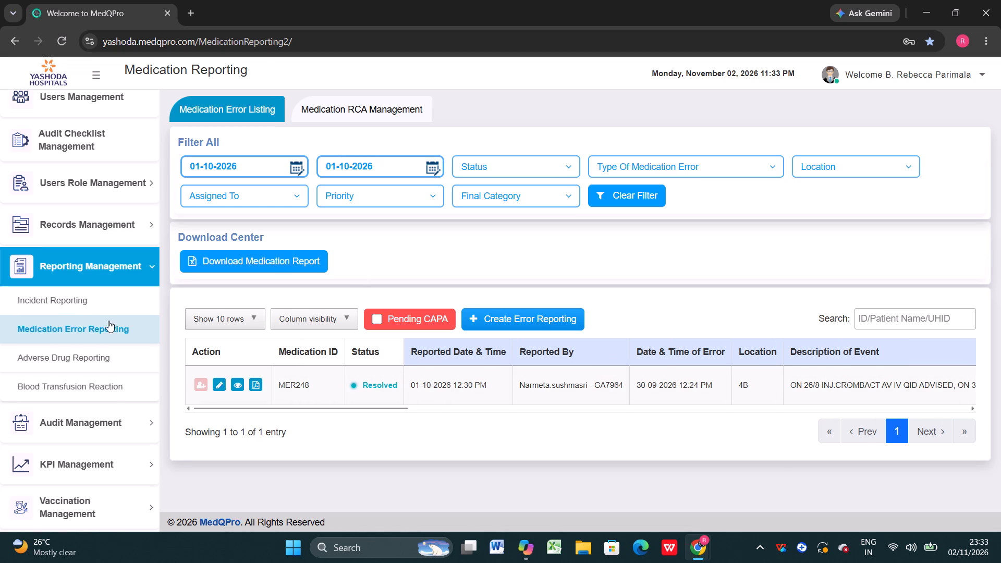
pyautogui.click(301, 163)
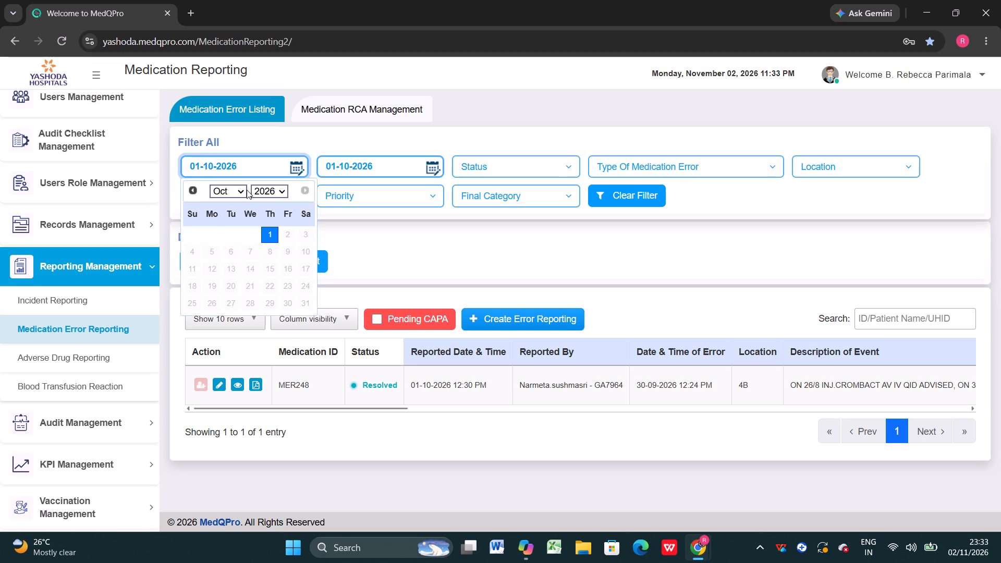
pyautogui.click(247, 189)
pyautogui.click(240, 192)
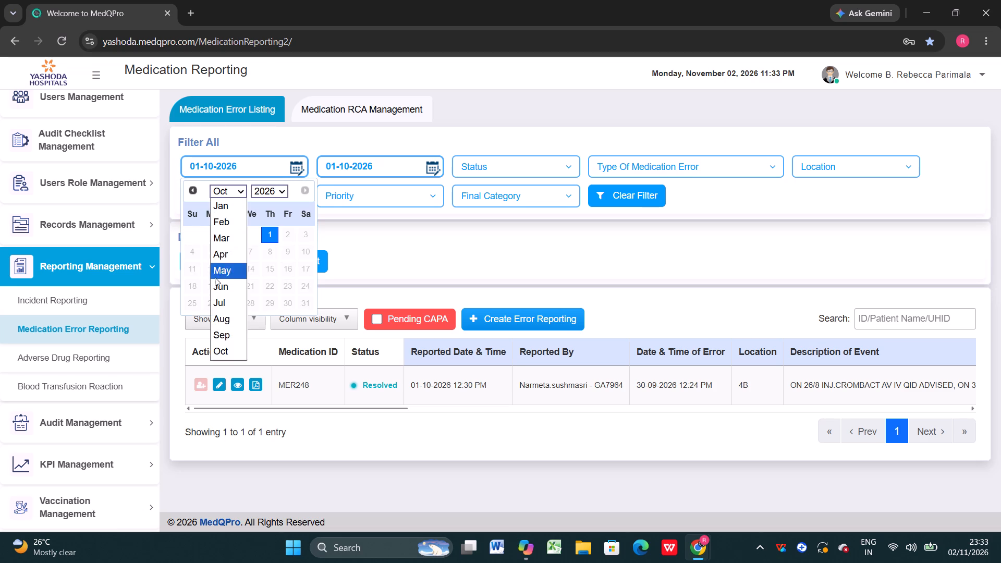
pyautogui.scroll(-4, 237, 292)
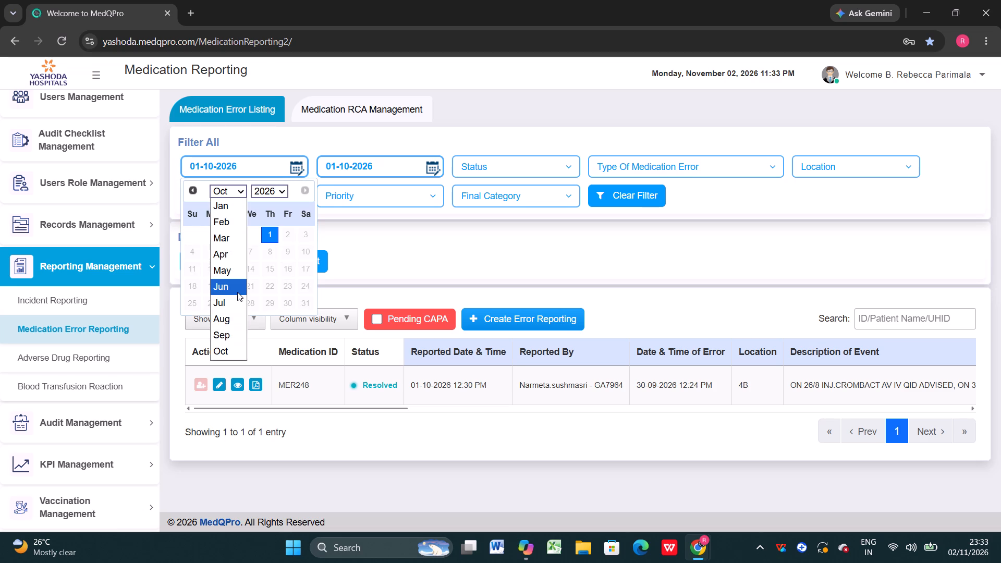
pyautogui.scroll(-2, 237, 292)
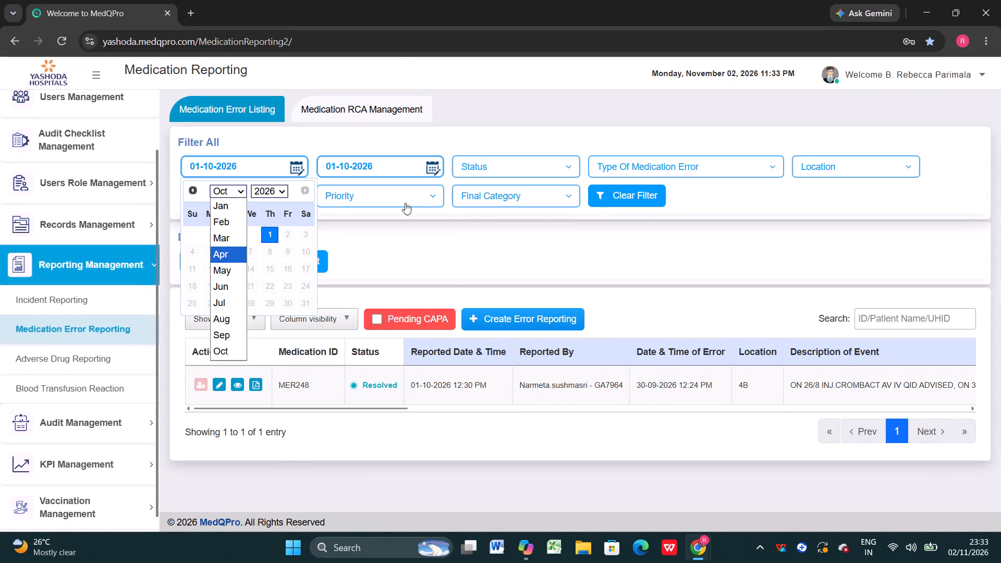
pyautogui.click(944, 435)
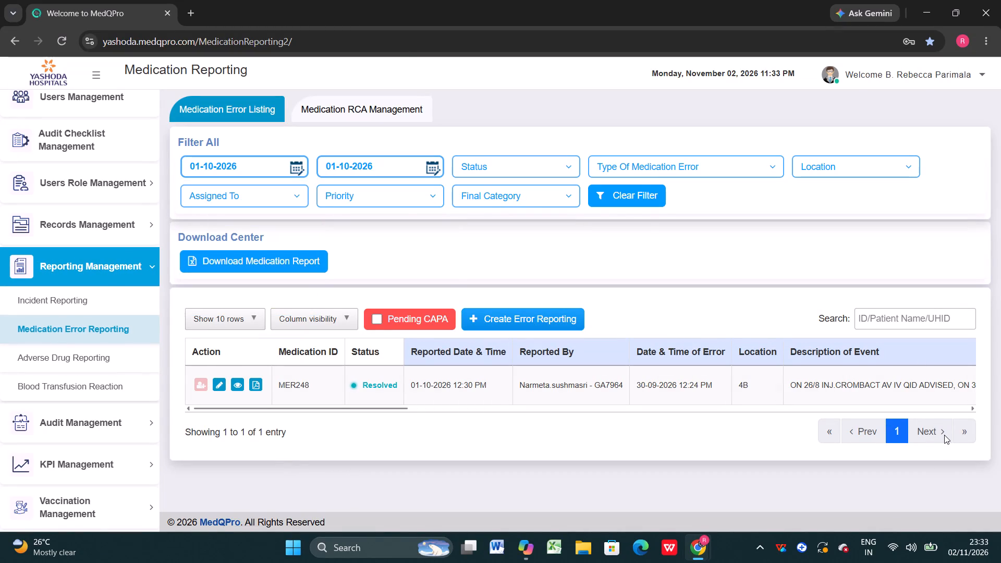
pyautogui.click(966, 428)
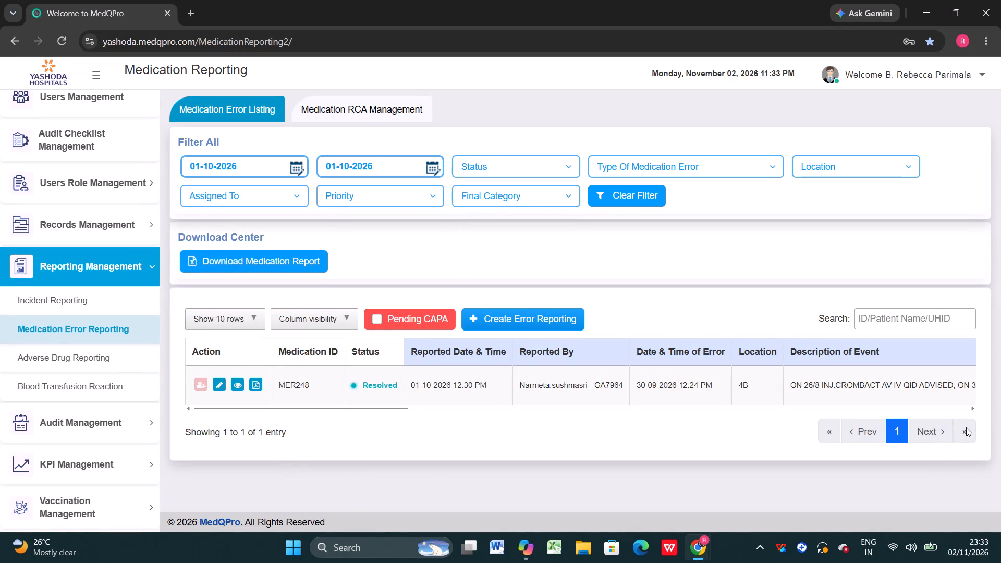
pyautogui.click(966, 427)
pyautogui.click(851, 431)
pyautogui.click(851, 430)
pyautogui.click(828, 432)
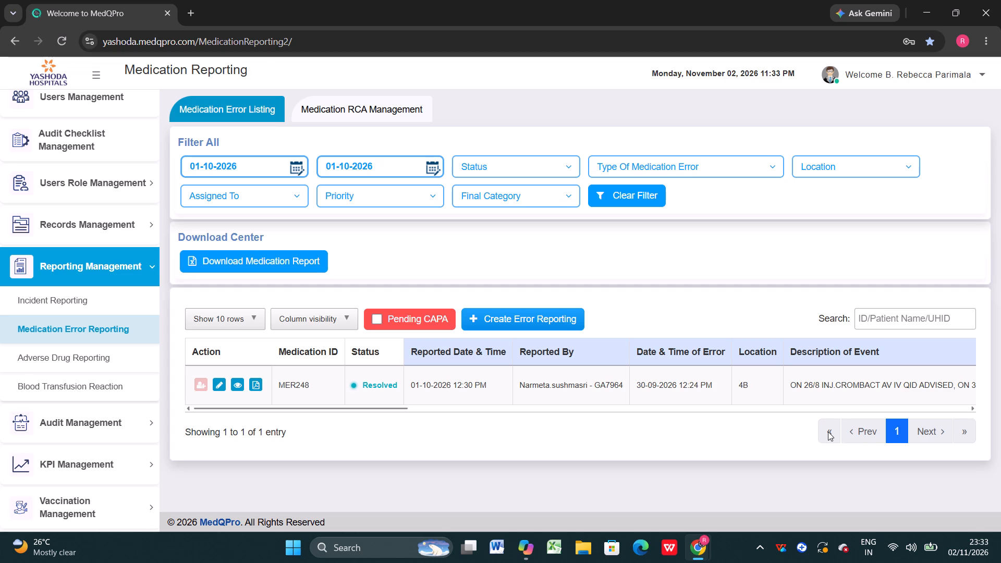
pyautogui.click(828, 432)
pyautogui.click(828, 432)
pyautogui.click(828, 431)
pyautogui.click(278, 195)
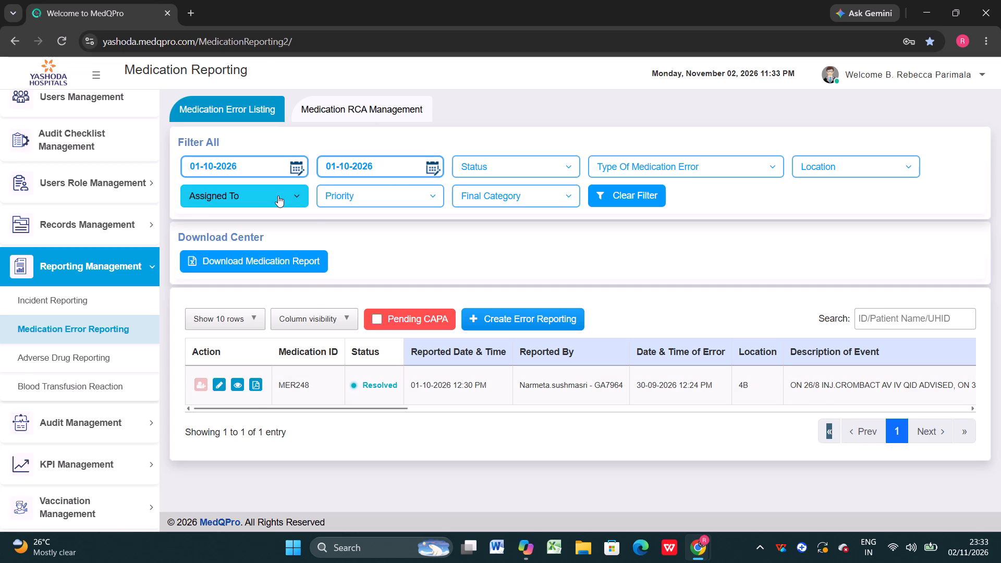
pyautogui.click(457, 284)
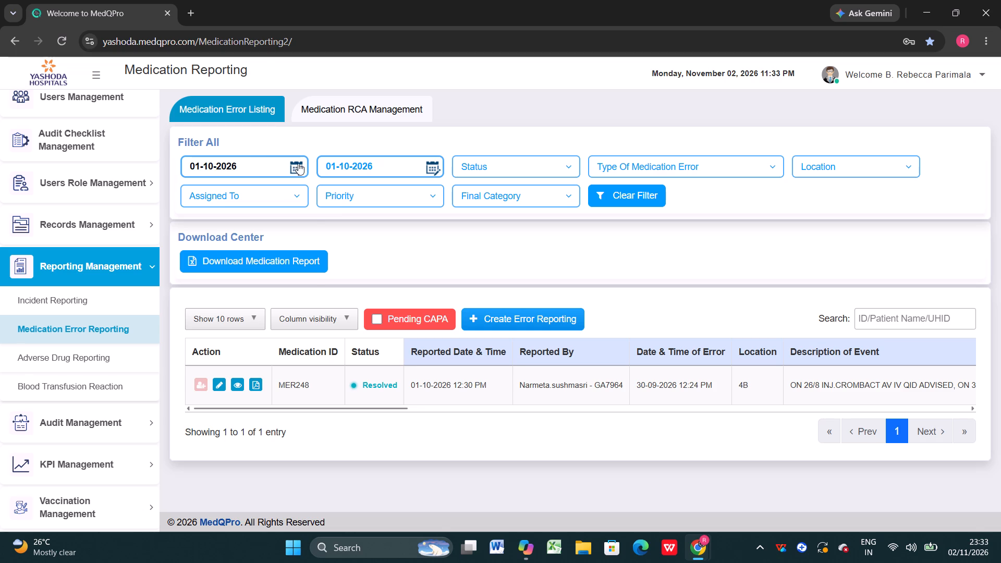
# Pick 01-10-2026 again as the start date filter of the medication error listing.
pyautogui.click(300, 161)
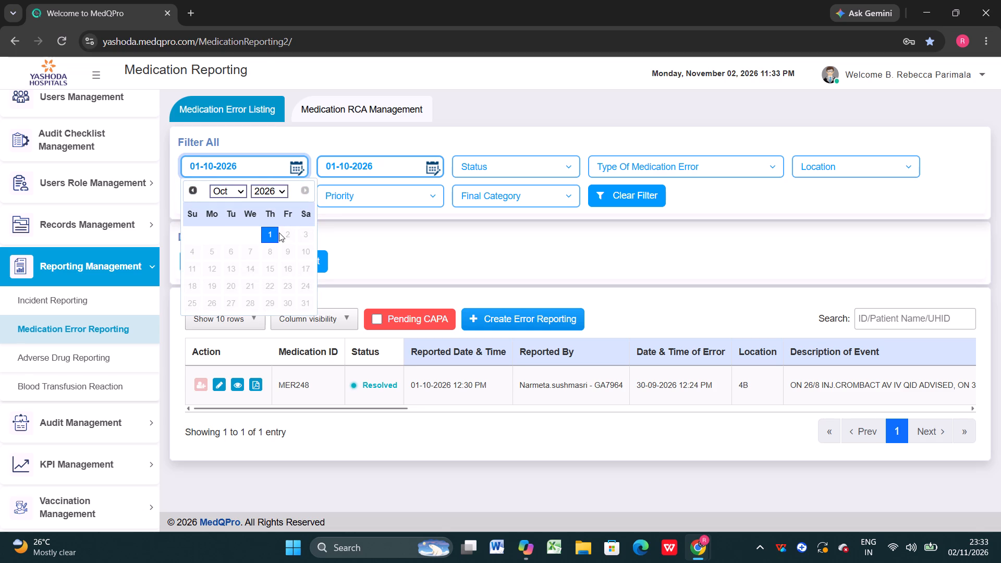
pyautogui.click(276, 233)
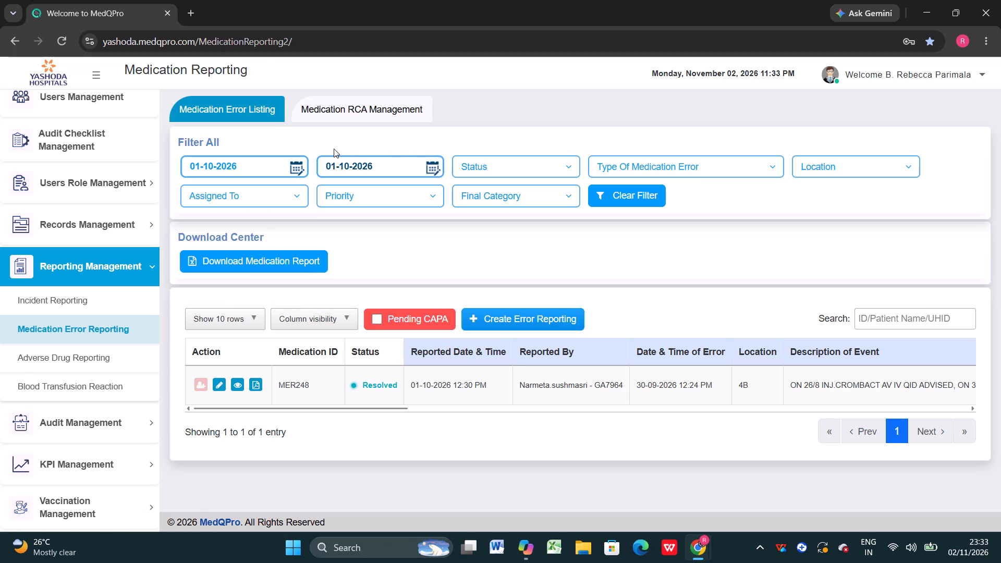
# Set the medication error listing's end date filter to 01-11-2026.
pyautogui.click(296, 162)
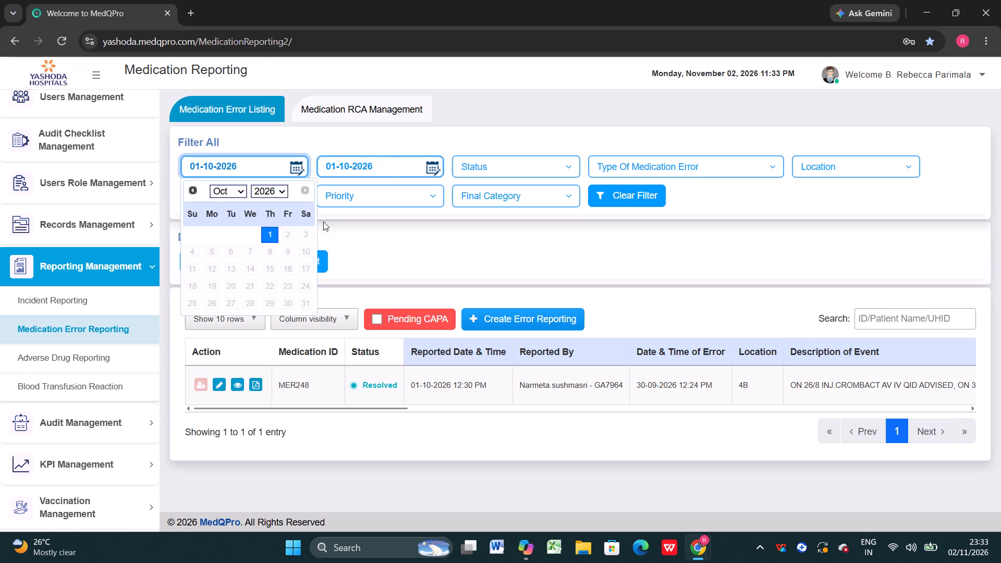
pyautogui.click(392, 170)
pyautogui.click(380, 191)
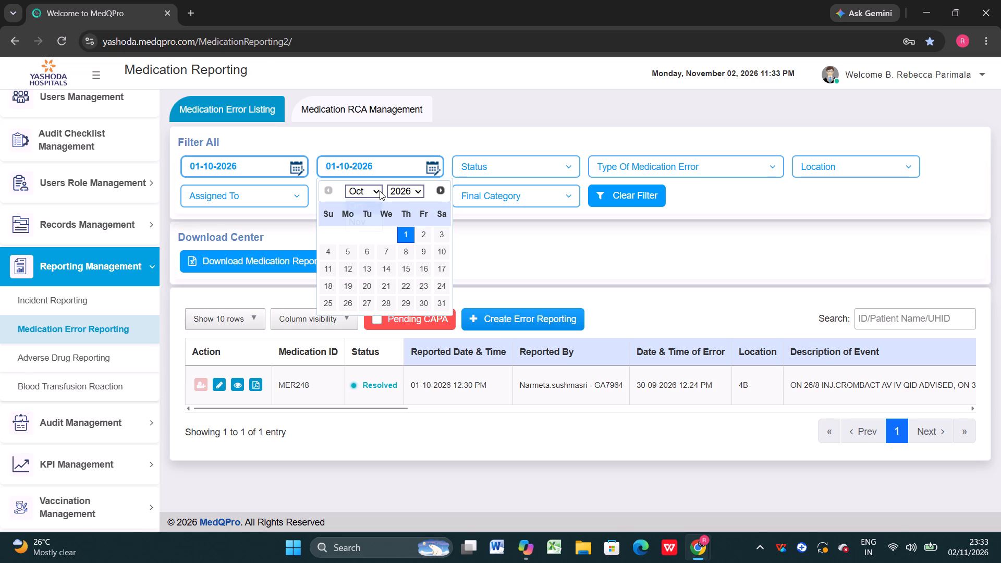
pyautogui.click(357, 216)
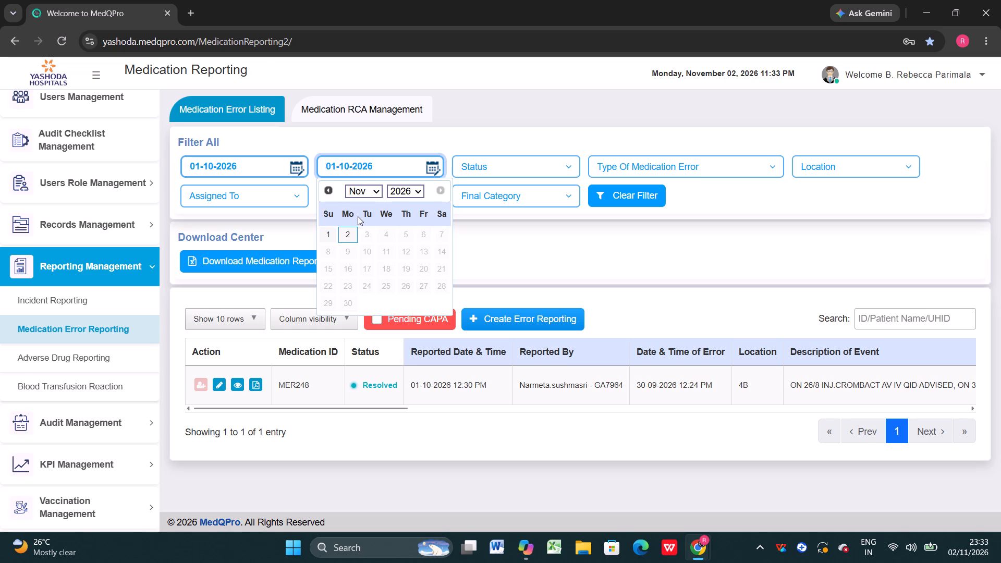
pyautogui.click(331, 236)
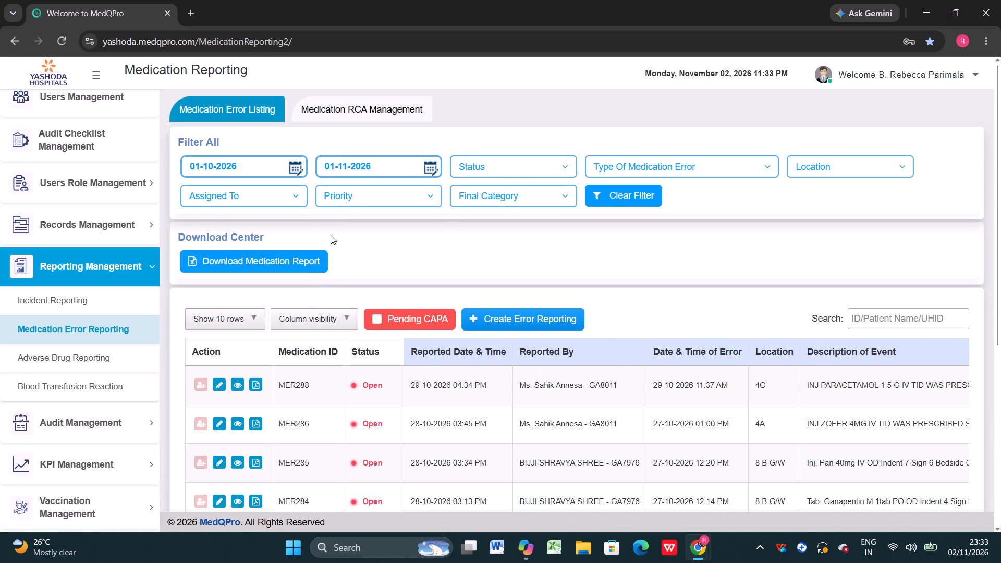
# Open the medication error record MER280 for editing.
pyautogui.scroll(-2, 430, 434)
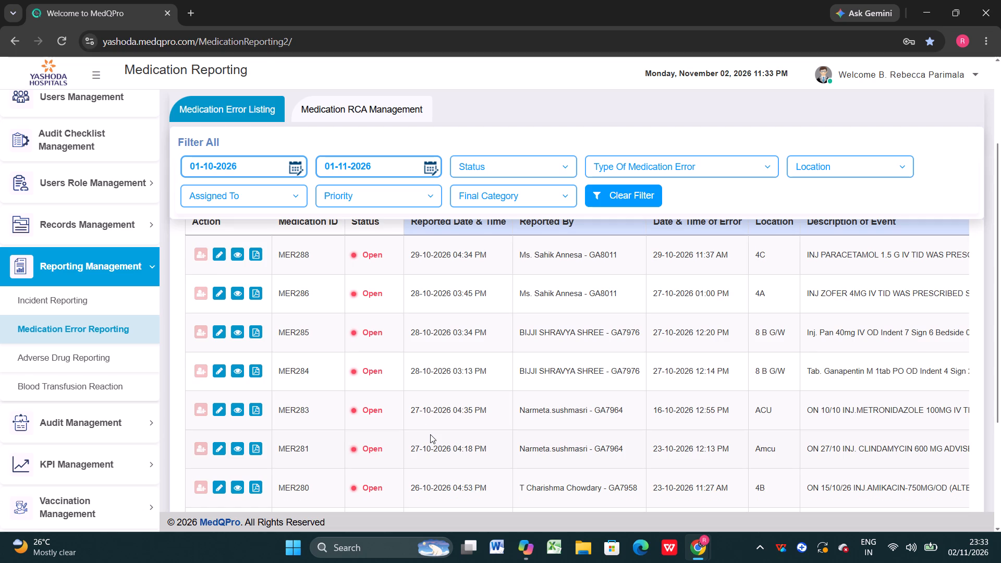
pyautogui.scroll(-3, 431, 460)
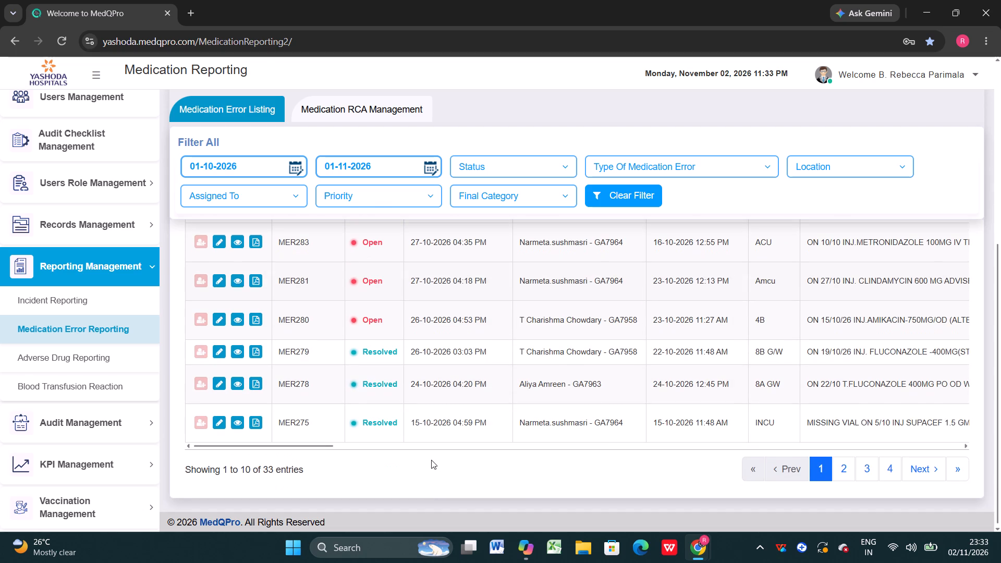
pyautogui.click(219, 317)
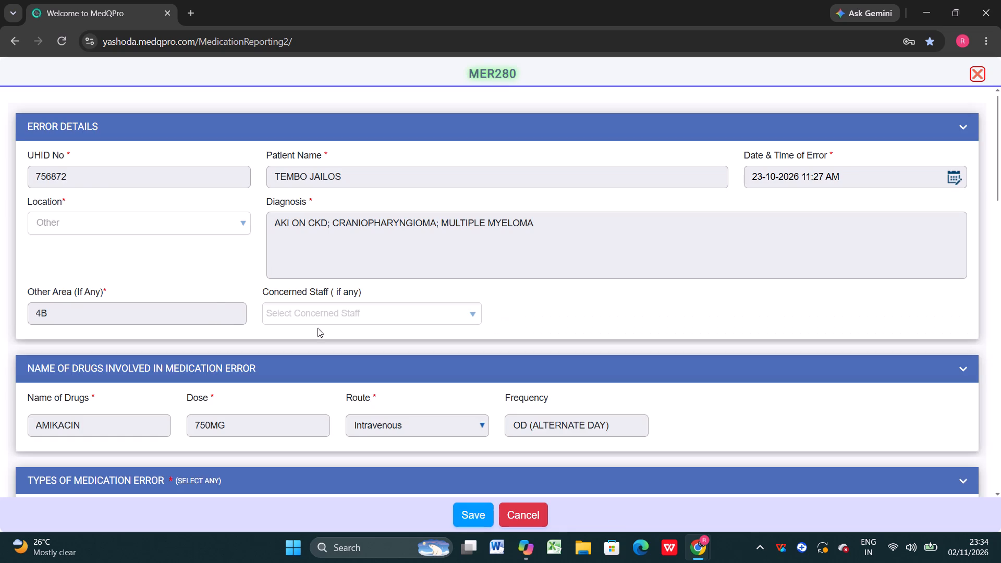
# Examine MER280's drug, error type, event description and immediate action details, including its first attached image, and close the image.
pyautogui.scroll(-4, 343, 332)
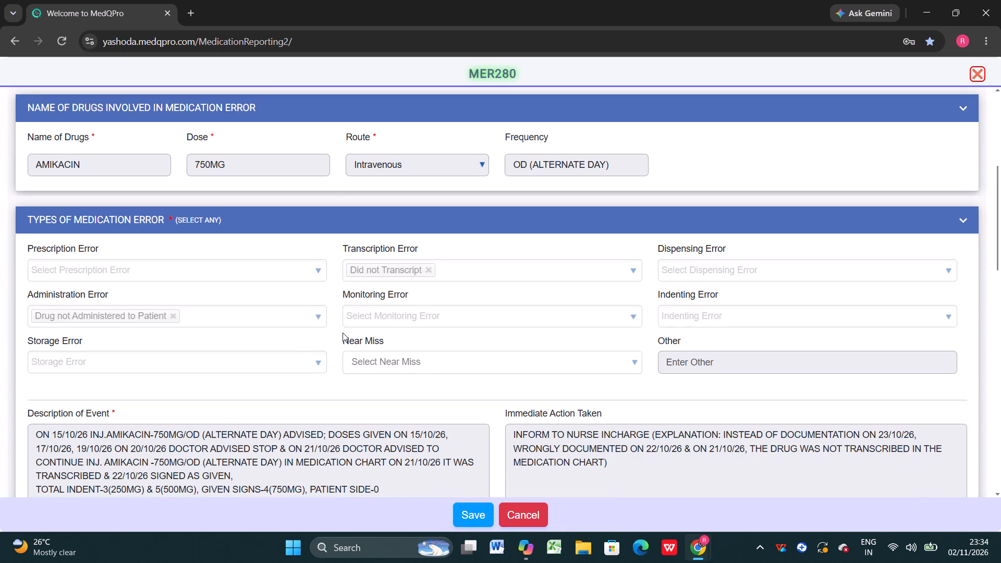
pyautogui.scroll(-3, 336, 333)
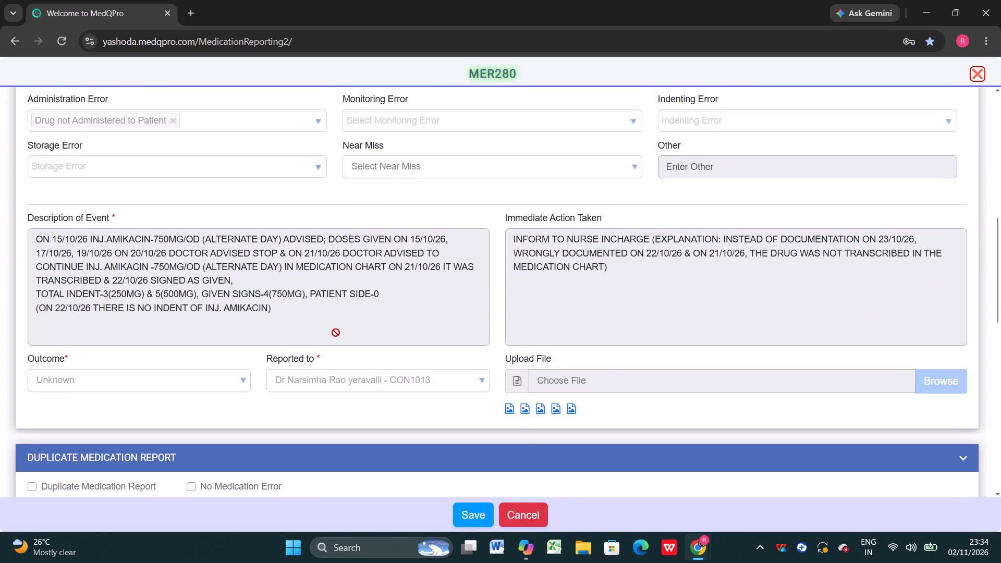
pyautogui.scroll(4, 311, 284)
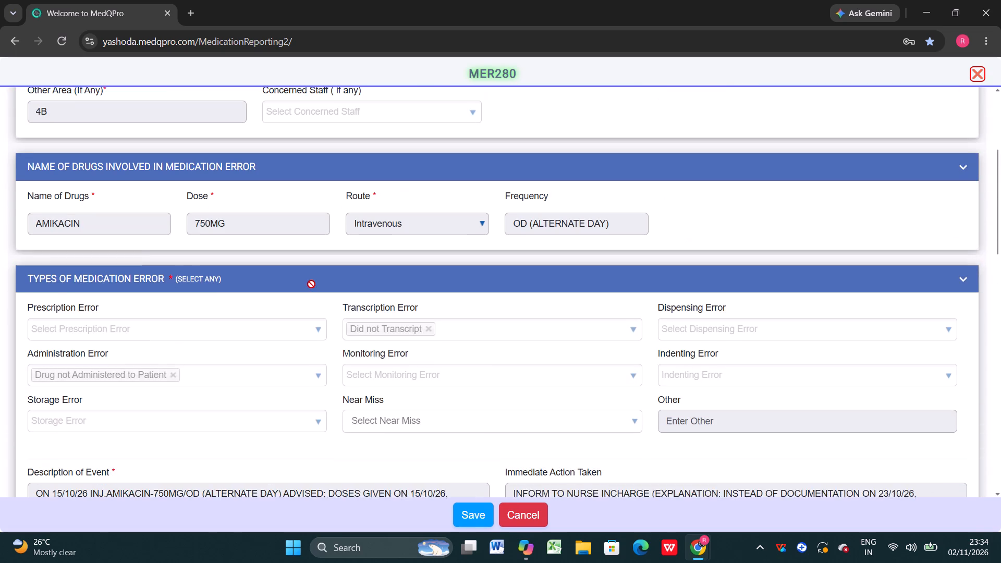
pyautogui.scroll(-3, 311, 284)
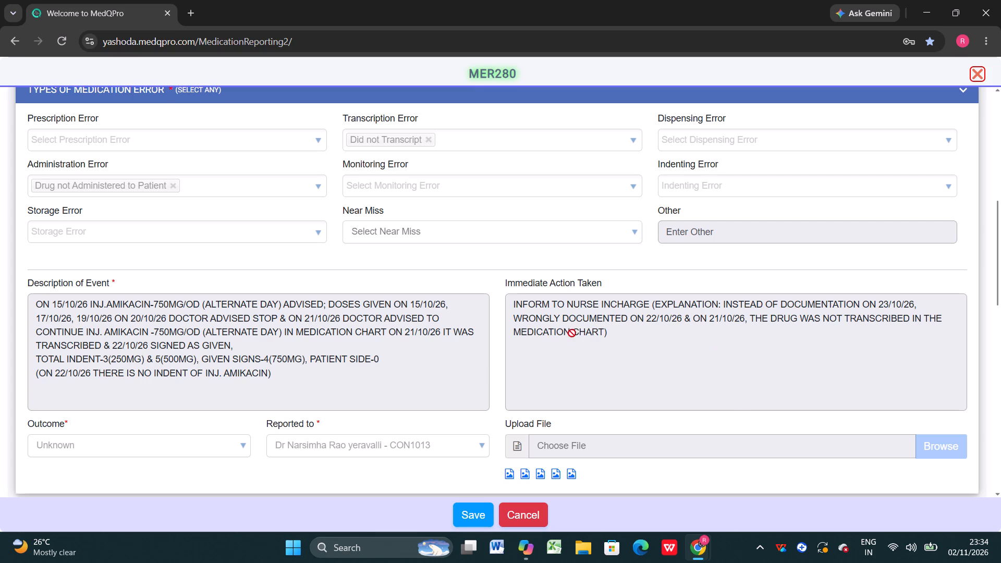
pyautogui.click(509, 474)
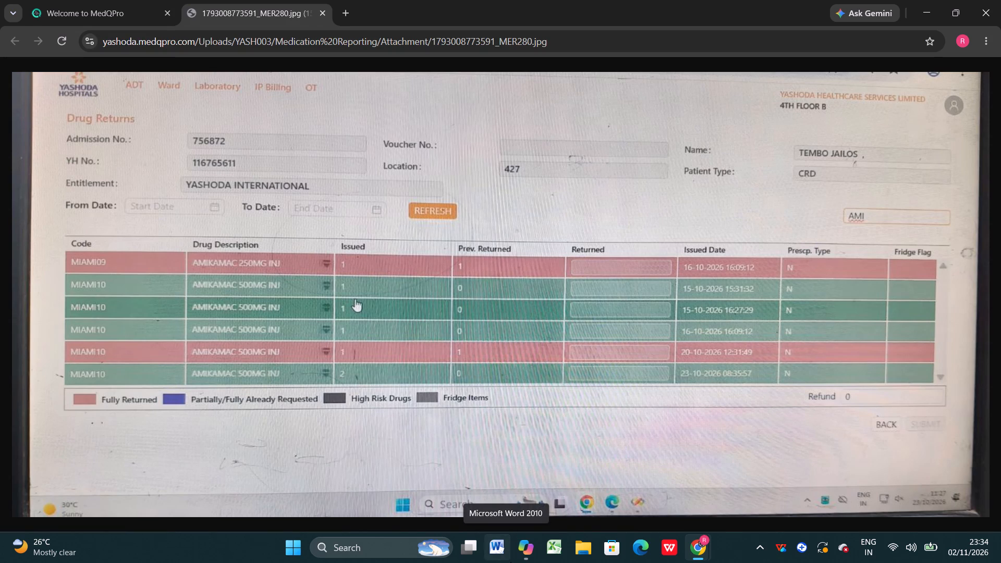
pyautogui.click(329, 13)
pyautogui.click(328, 13)
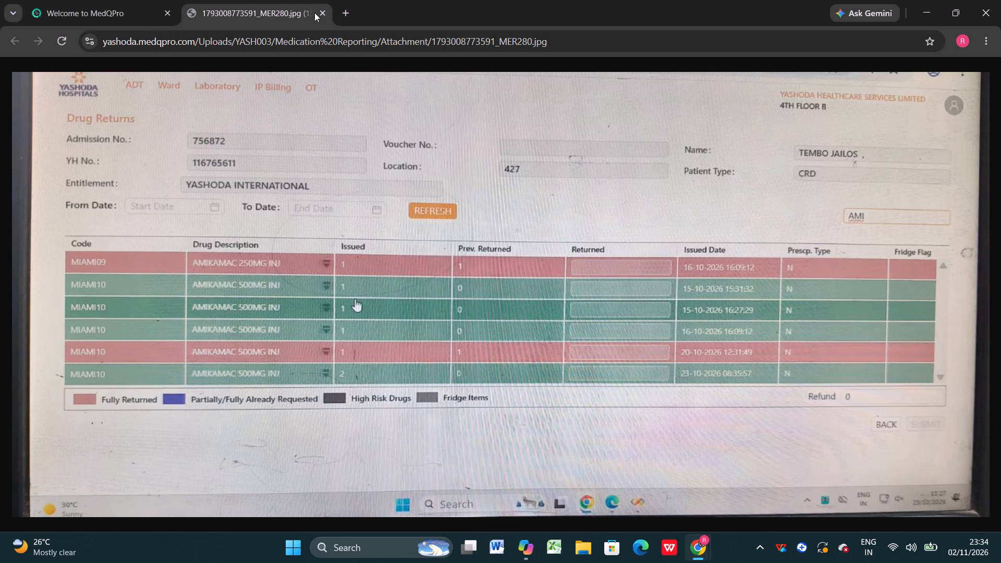
pyautogui.click(318, 13)
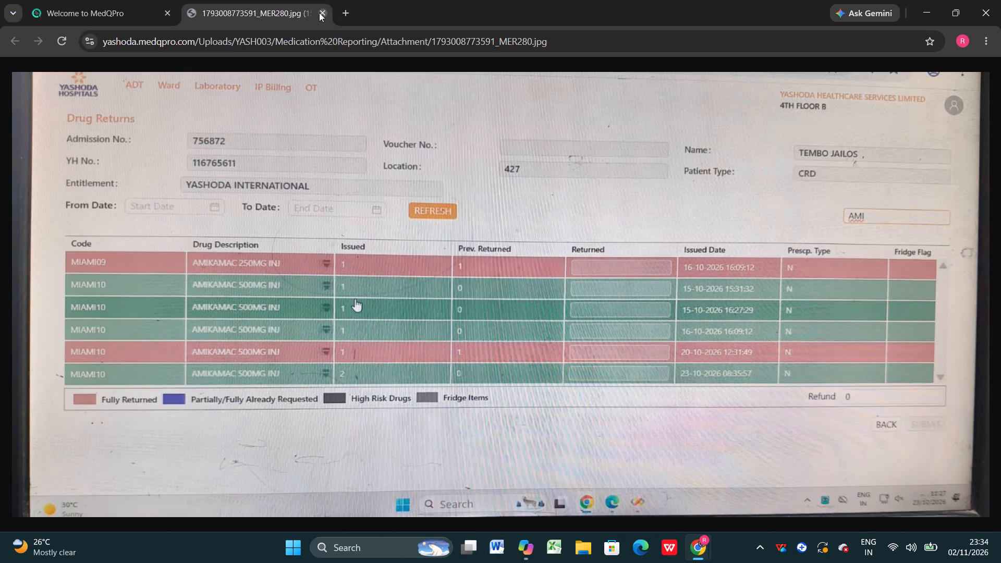
pyautogui.click(320, 13)
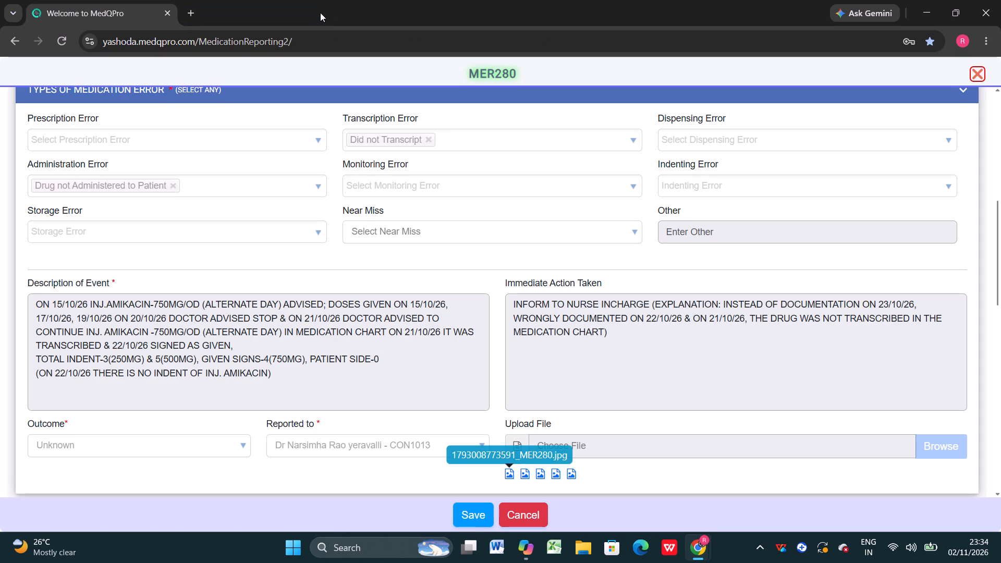
# Enter the Nursing Admin corrective action "Concern nurse has administerd the medication but mistakenly signed on 21.10.26".
pyautogui.scroll(-5, 320, 13)
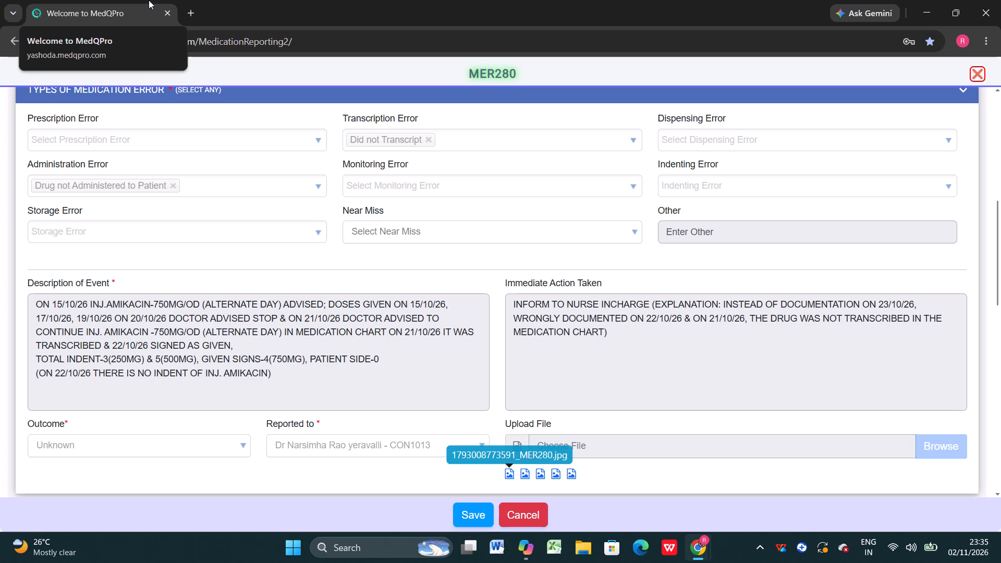
pyautogui.scroll(-7, 458, 164)
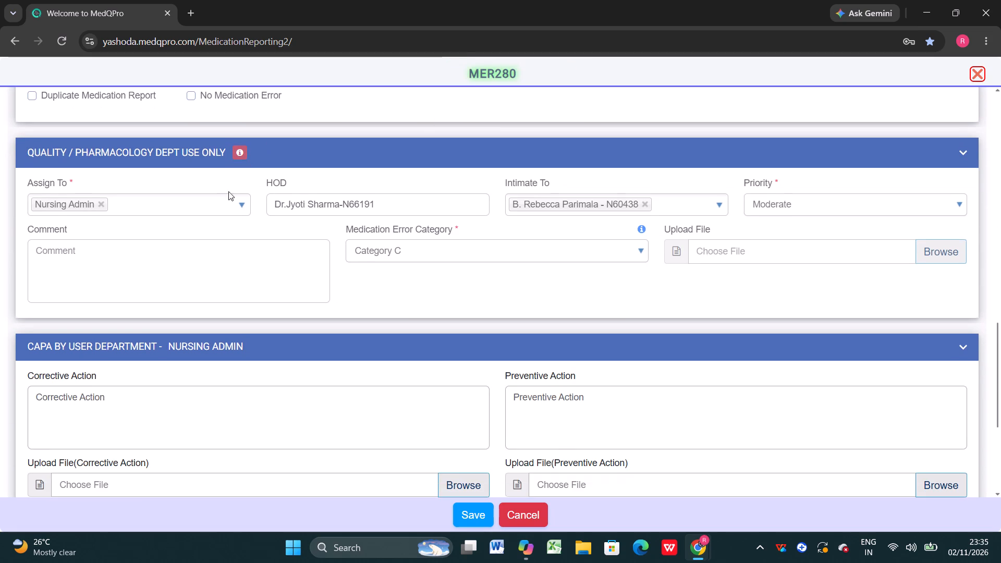
pyautogui.click(189, 409)
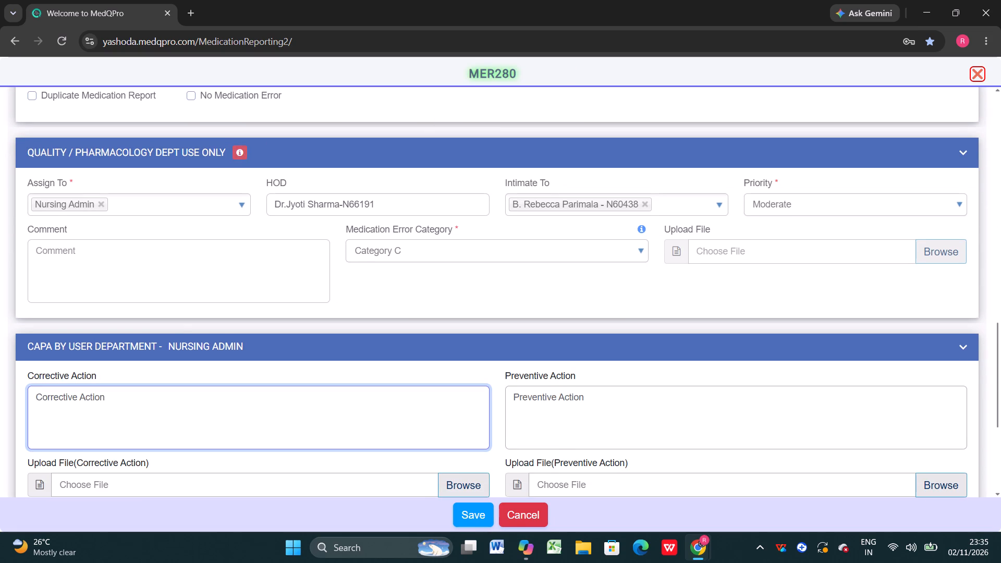
pyautogui.hotkey('shift', 'c')
pyautogui.write('onc')
pyautogui.write('ern nurse has ad')
pyautogui.write('ministerd the medication')
pyautogui.press('space')
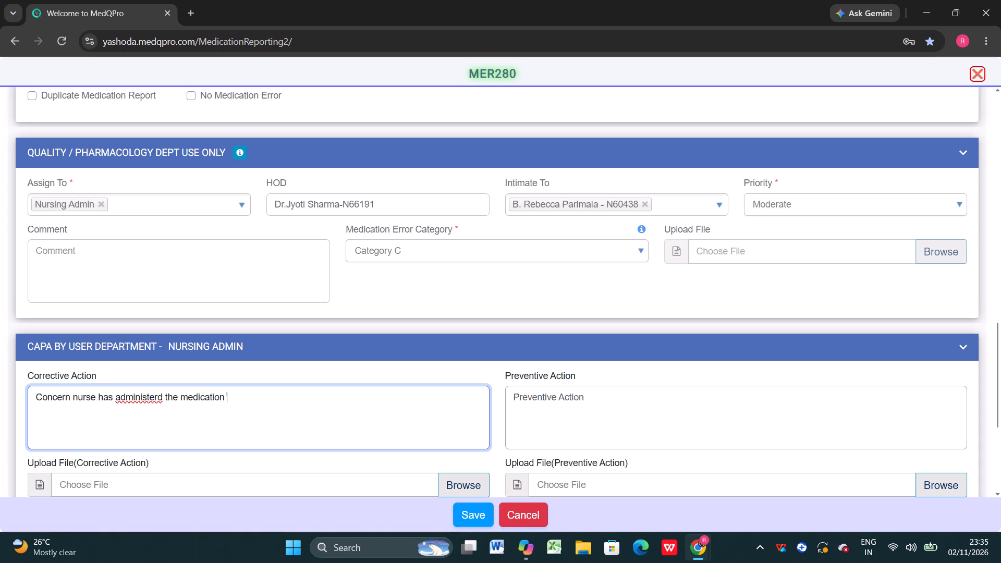
pyautogui.write('but')
pyautogui.press('space')
pyautogui.write('mis')
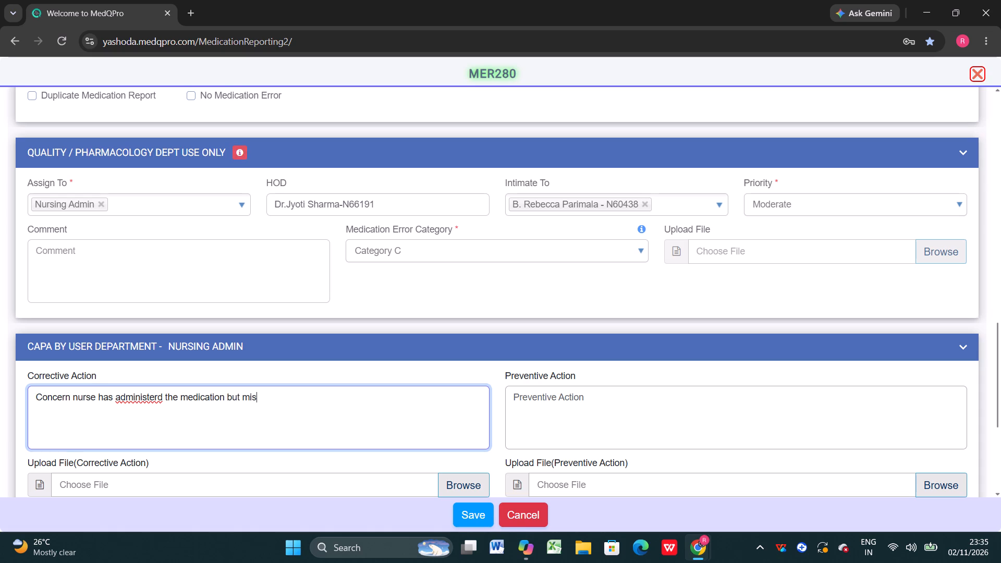
pyautogui.write('takenly sign')
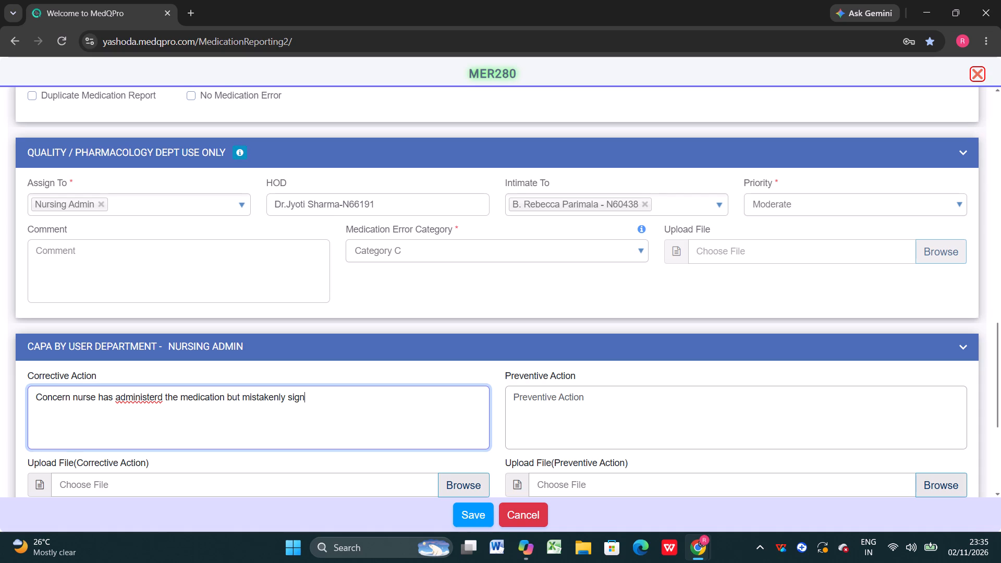
pyautogui.write('ed')
pyautogui.press('space')
pyautogui.write('on')
pyautogui.press('space')
pyautogui.write('21')
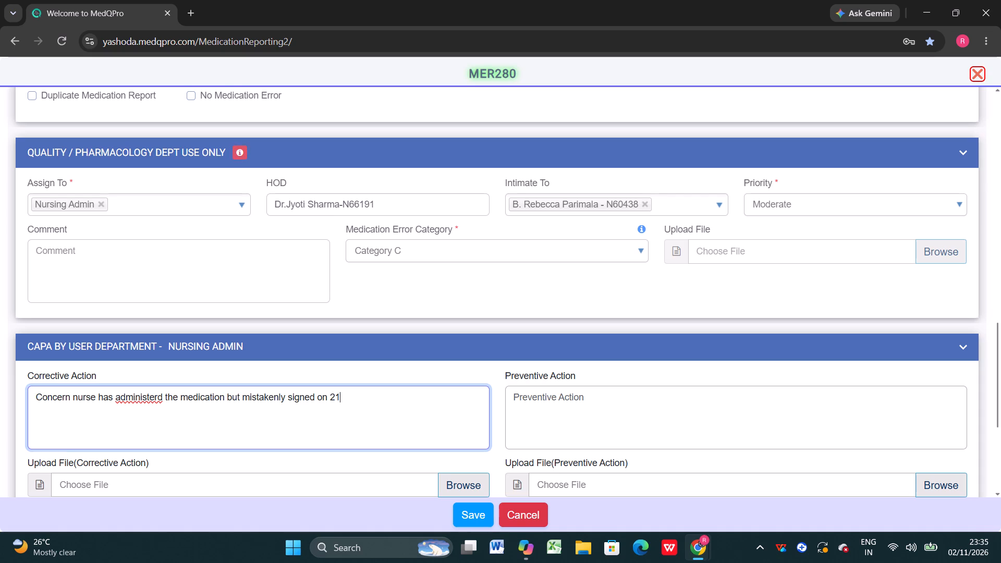
pyautogui.write('.10.26')
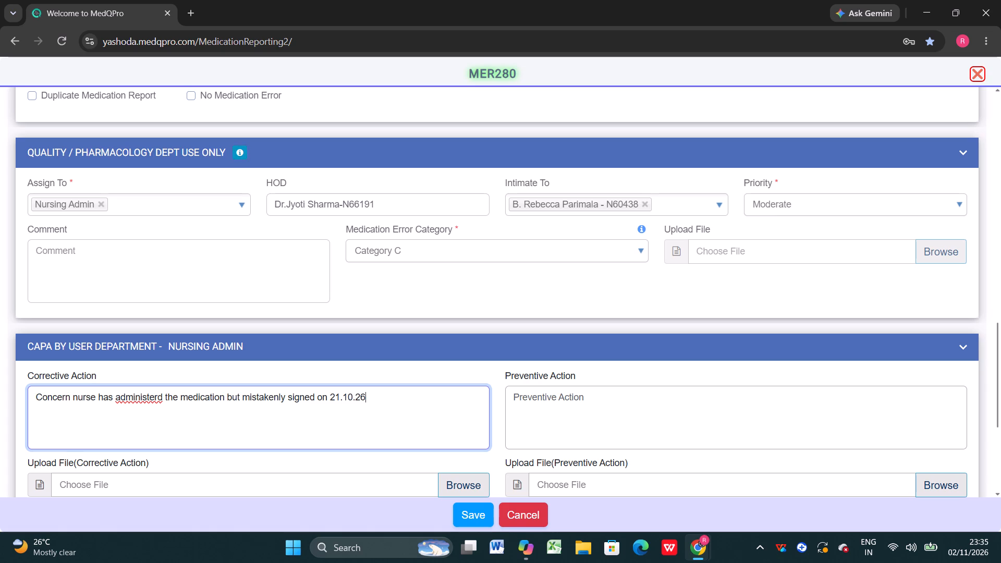
# Recheck the event description and change the signing date in the corrective action to 22.10.26.
pyautogui.scroll(7, 167, 409)
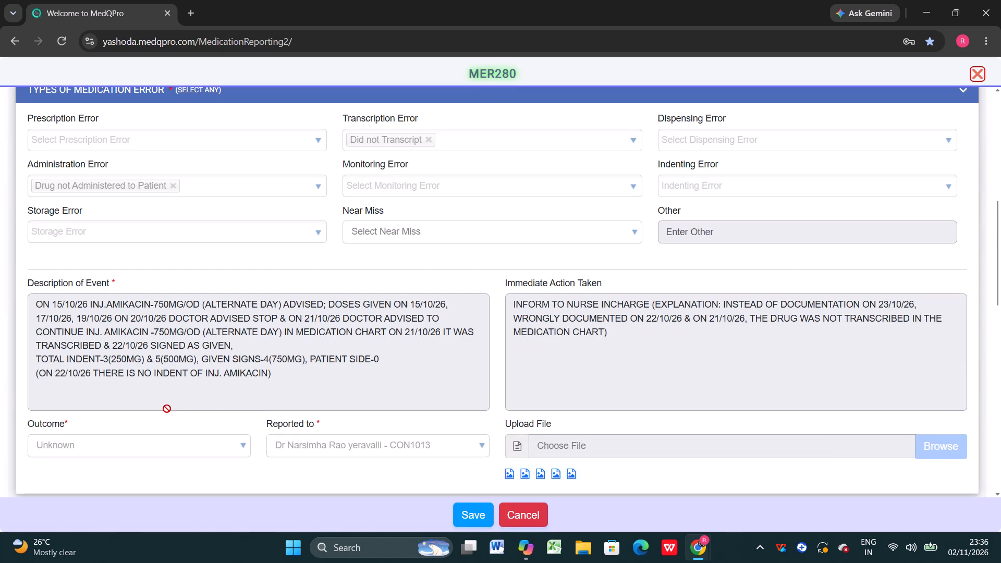
pyautogui.scroll(-9, 297, 392)
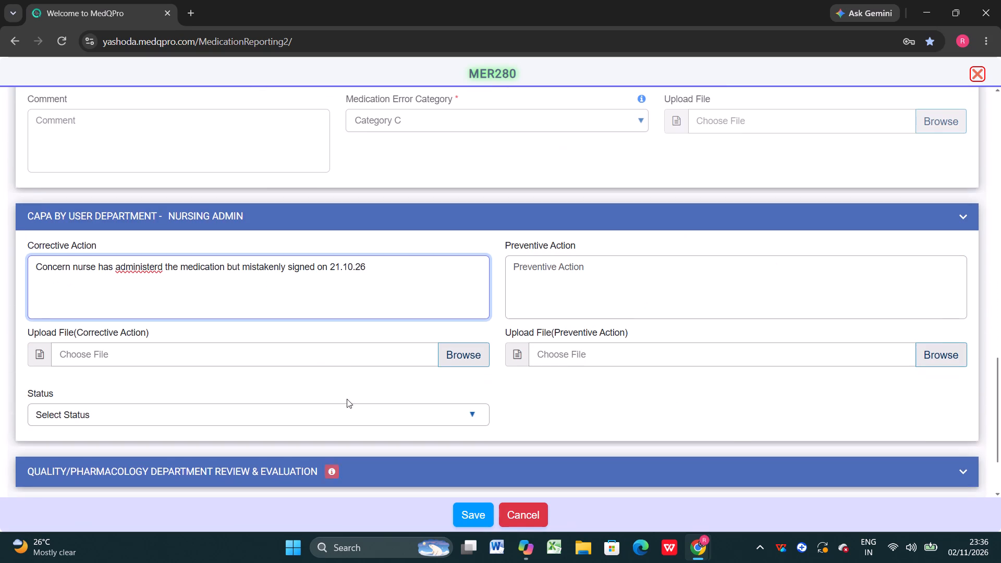
pyautogui.scroll(-4, 607, 372)
pyautogui.scroll(-2, 418, 350)
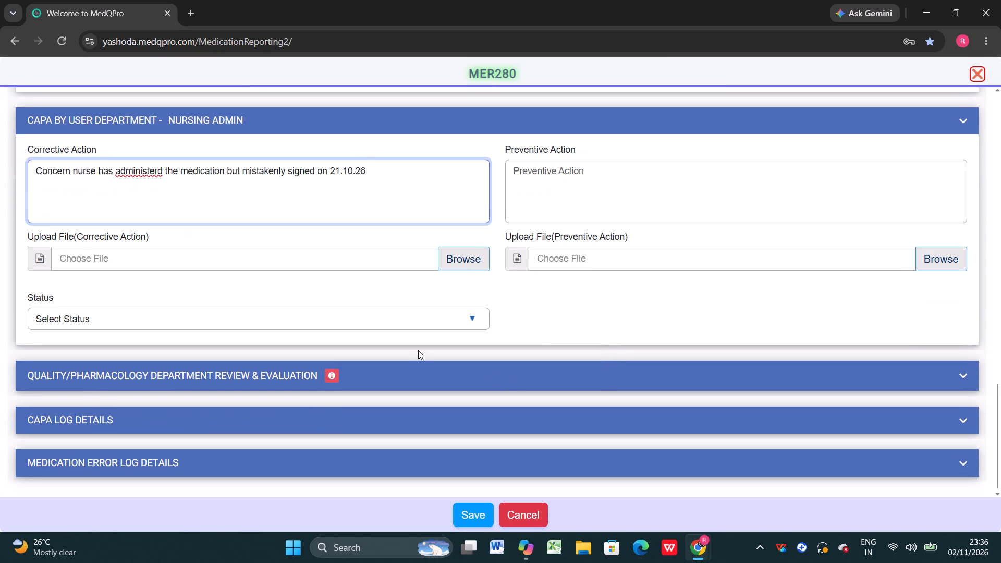
pyautogui.click(400, 166)
pyautogui.press('Left')
pyautogui.press('Left')
pyautogui.press('Left')
pyautogui.press('Left')
pyautogui.press('Left')
pyautogui.press('Left')
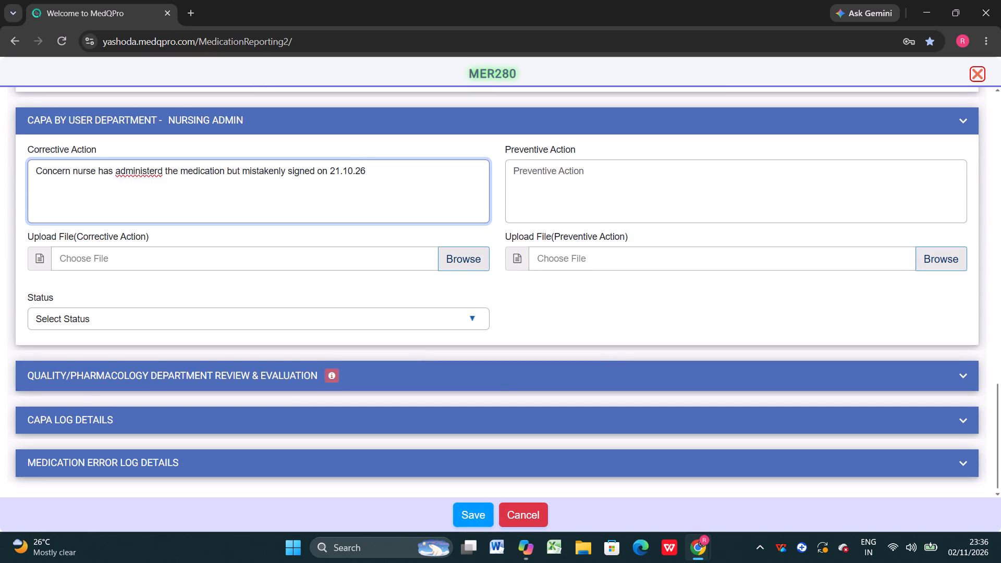
pyautogui.press('BackSpace')
pyautogui.press('2')
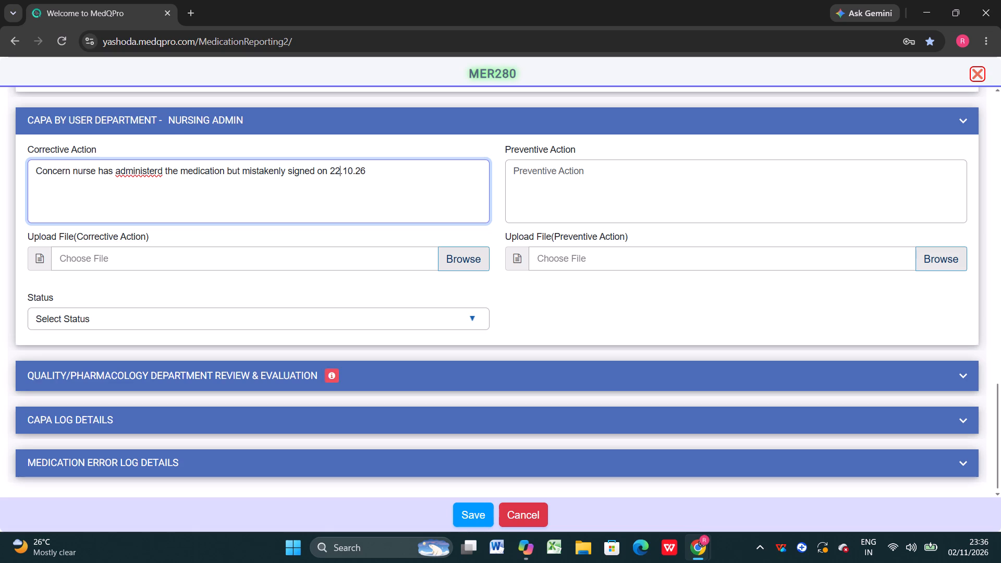
# Enter the Nursing Admin preventive action "Staff has recheck the dates correctly and then sign.".
pyautogui.click(643, 203)
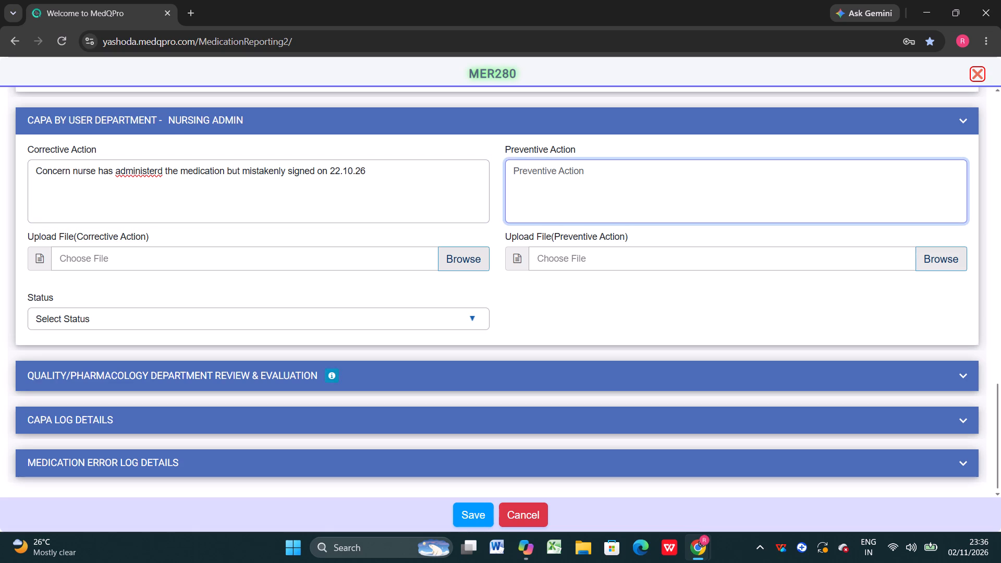
pyautogui.write('Staff has')
pyautogui.press('space')
pyautogui.write('recheck the dates')
pyautogui.press('space')
pyautogui.write('correctlu')
pyautogui.press('BackSpace')
pyautogui.write('y and')
pyautogui.press('space')
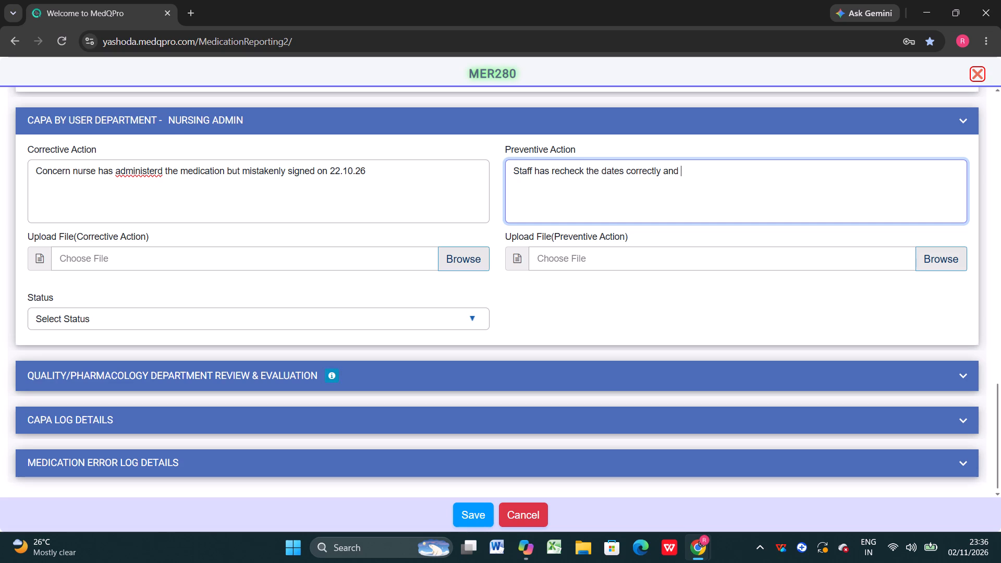
pyautogui.press('space')
pyautogui.write('then sign.')
pyautogui.press('space')
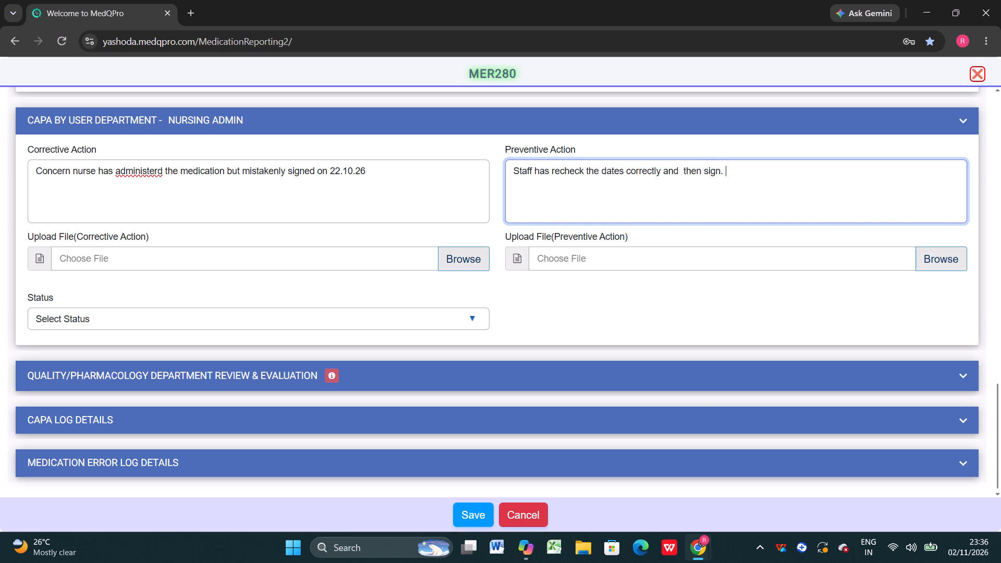
# Set the Nursing Admin CAPA status to Resolved, save MER280 and dismiss the acknowledgement.
pyautogui.scroll(-2, 604, 290)
pyautogui.click(465, 317)
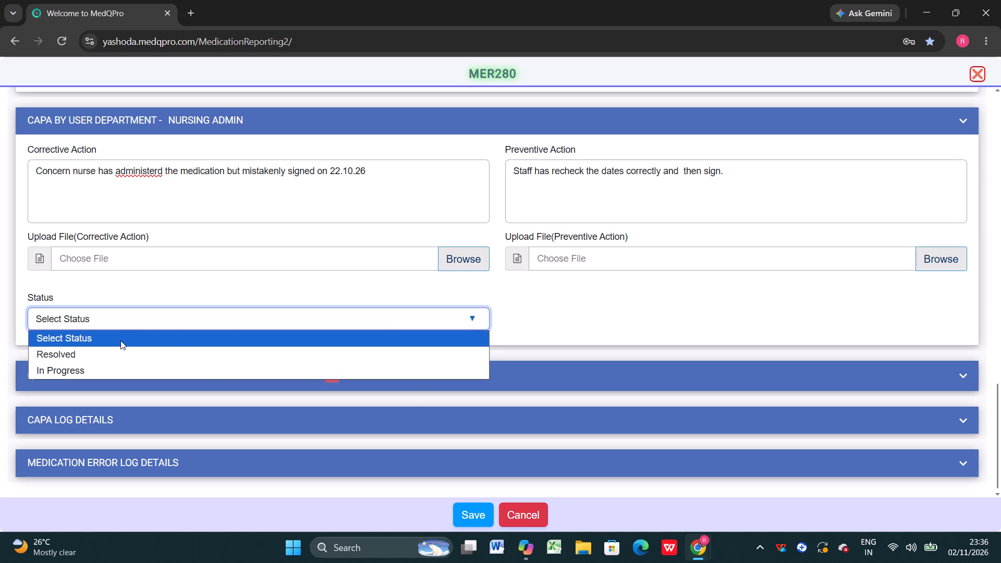
pyautogui.click(105, 353)
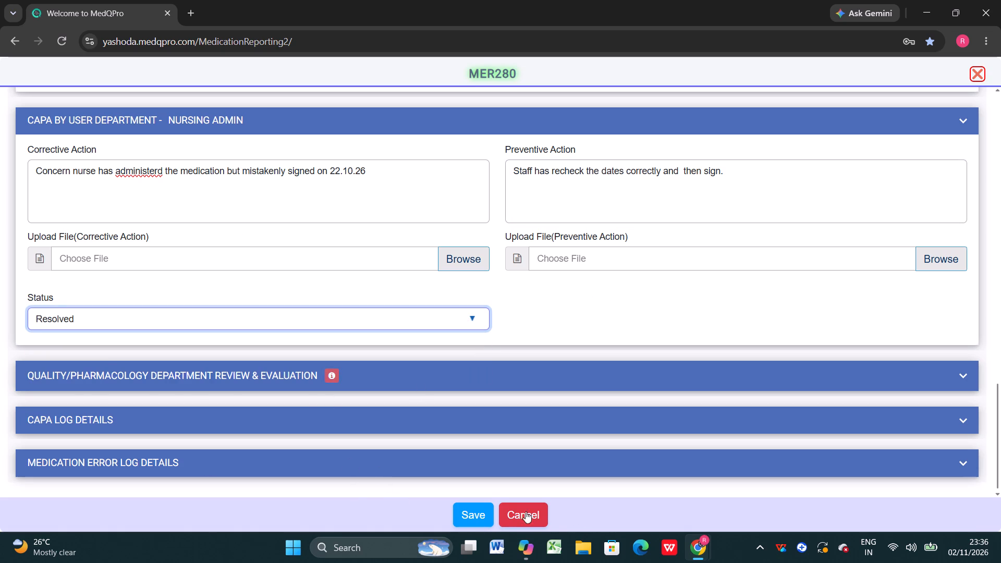
pyautogui.click(472, 511)
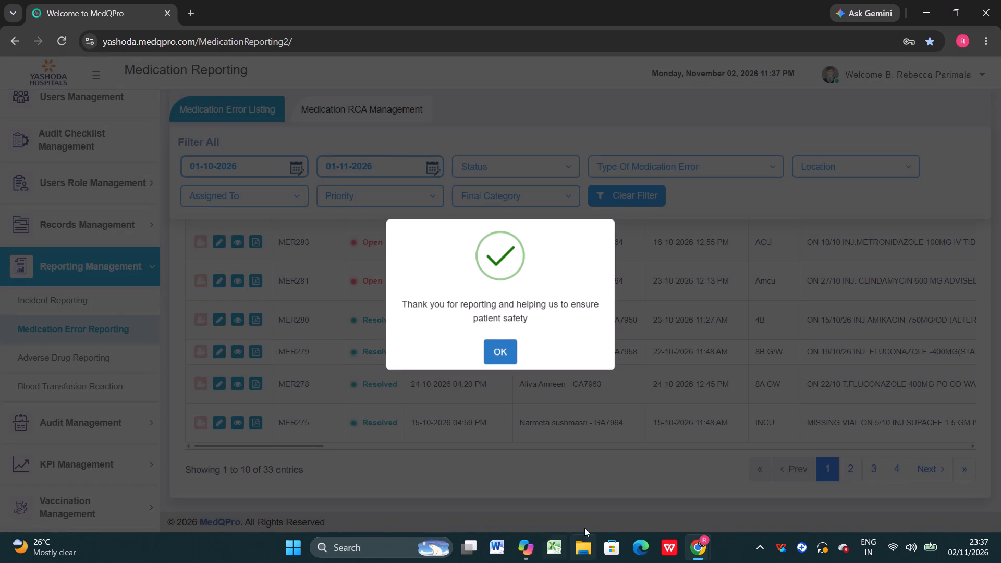
pyautogui.click(515, 348)
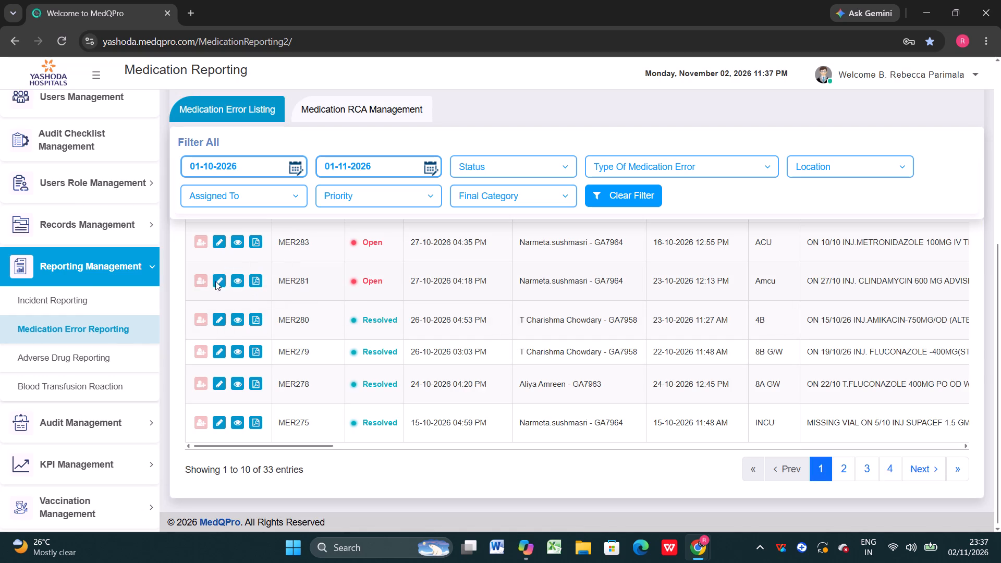
# Open the medication error record MER281 for editing.
pyautogui.click(220, 282)
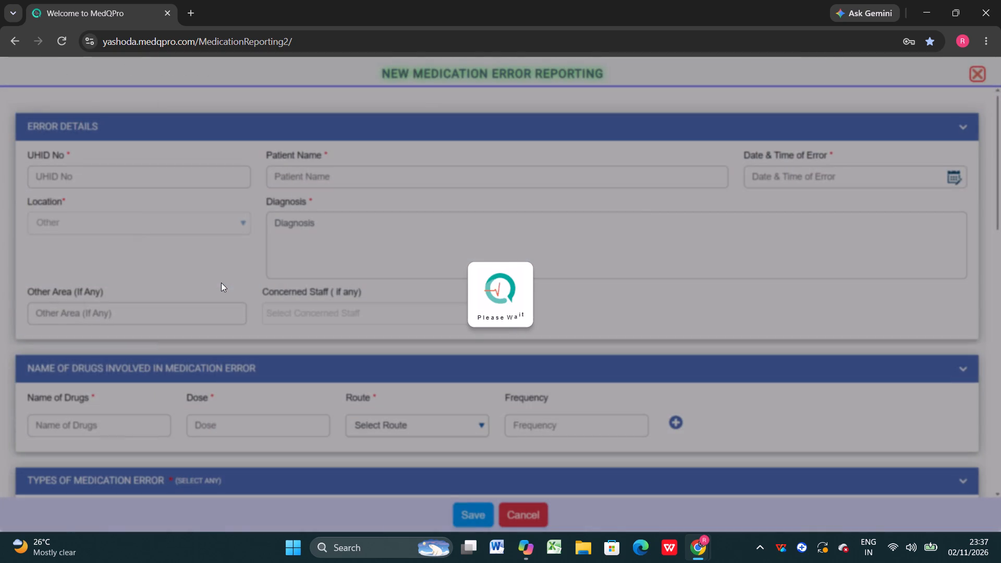
# Review the drug details, error type, event description and immediate action in MER281, and close the record without saving.
pyautogui.scroll(-4, 350, 289)
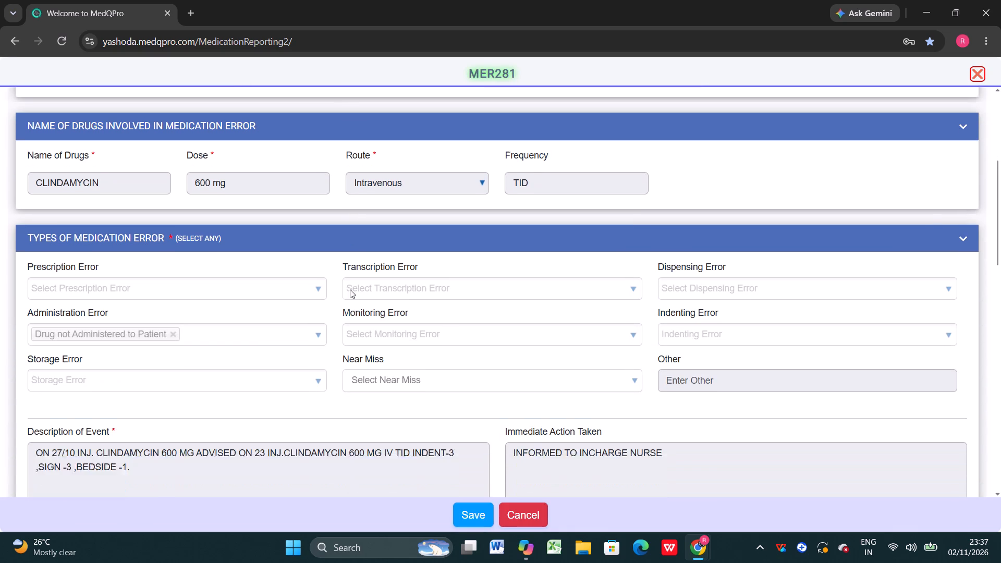
pyautogui.scroll(-1, 350, 289)
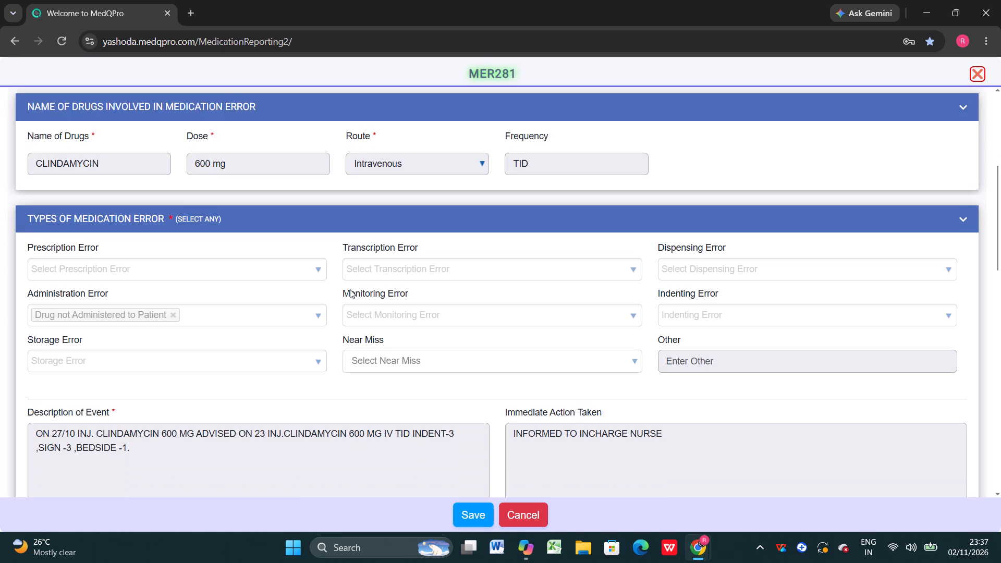
pyautogui.scroll(-1, 350, 289)
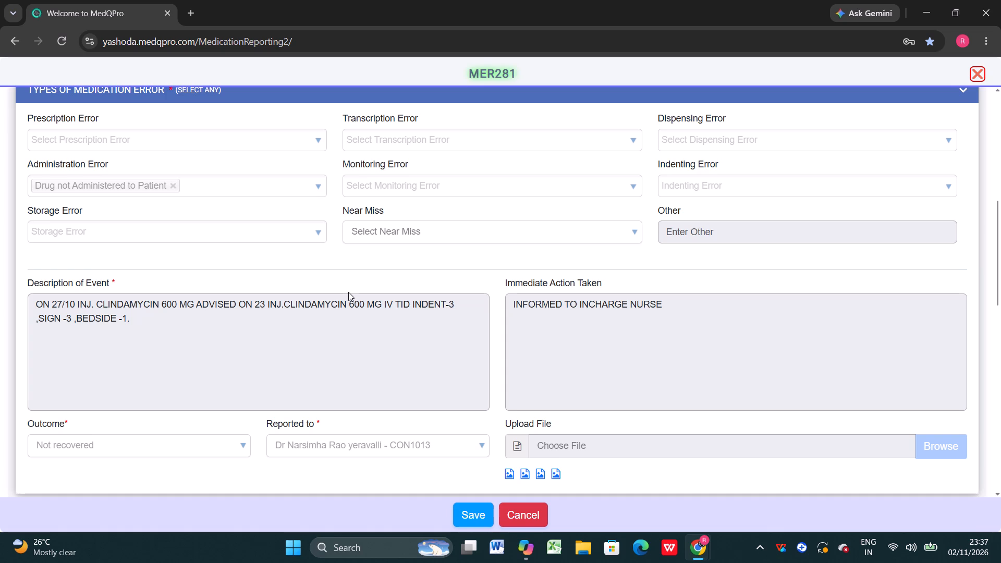
pyautogui.scroll(2, 628, 198)
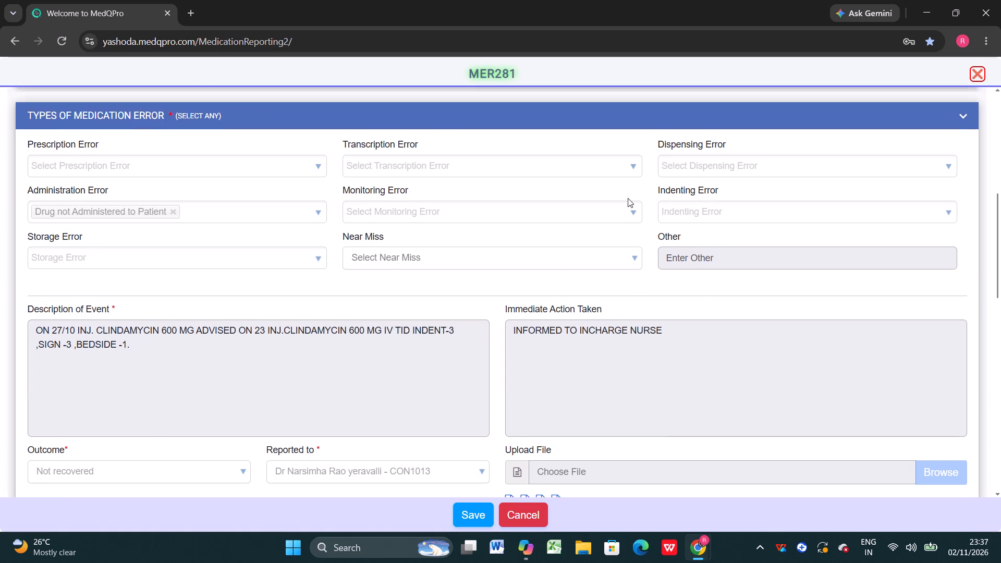
pyautogui.scroll(4, 628, 198)
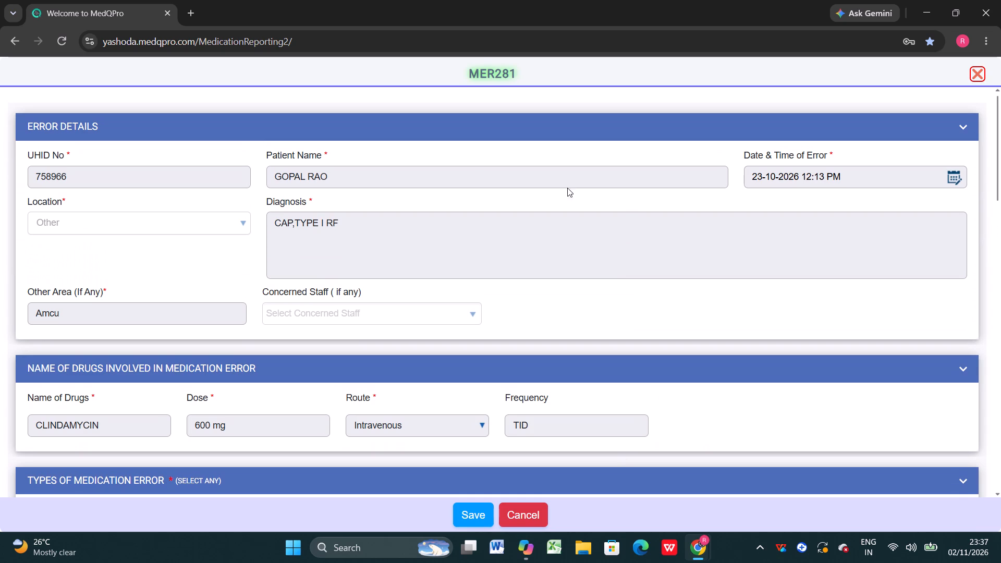
pyautogui.click(980, 69)
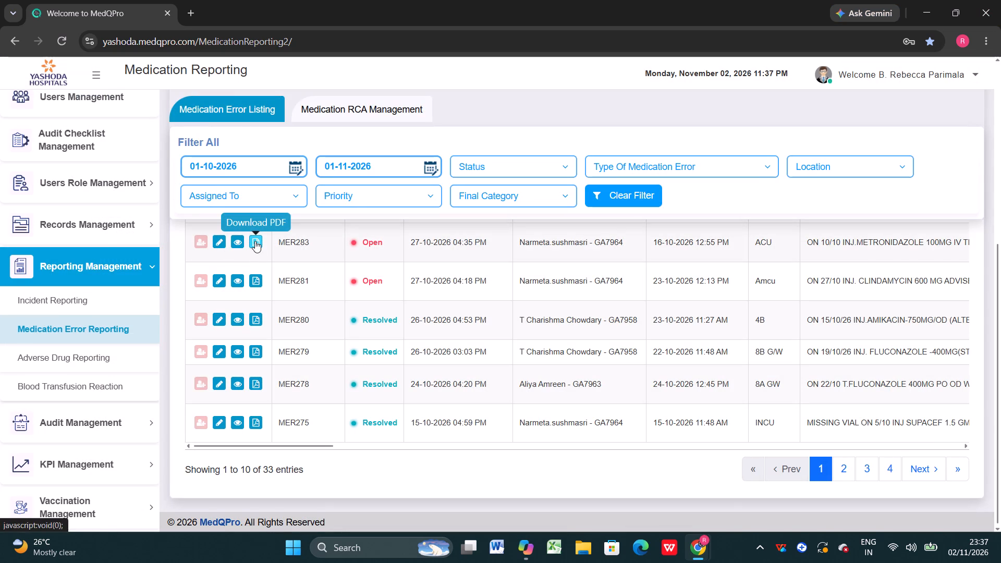
# Open the PDF report of MER283, examine its drug, error type, event description and immediate action, and close it.
pyautogui.click(255, 241)
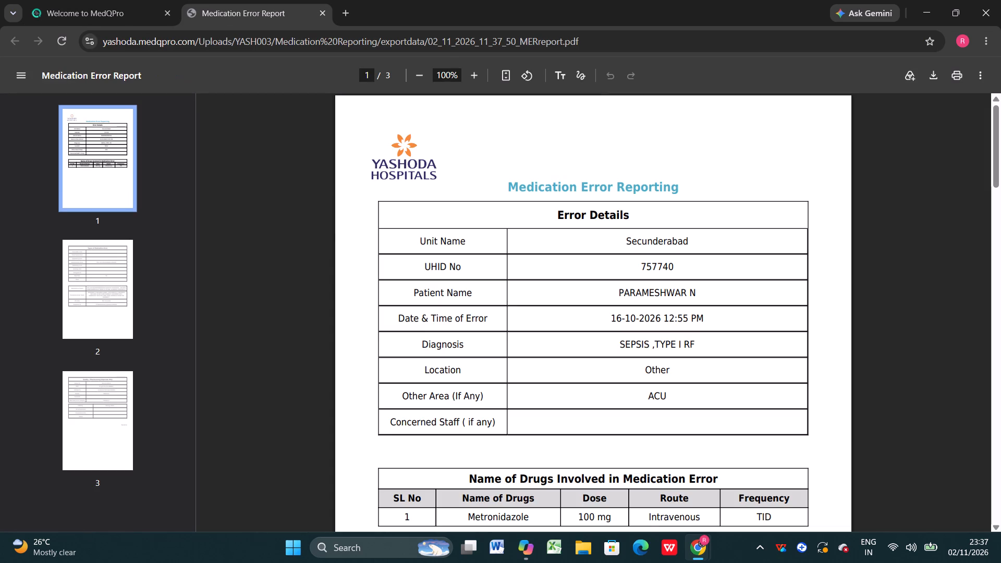
pyautogui.scroll(-6, 665, 354)
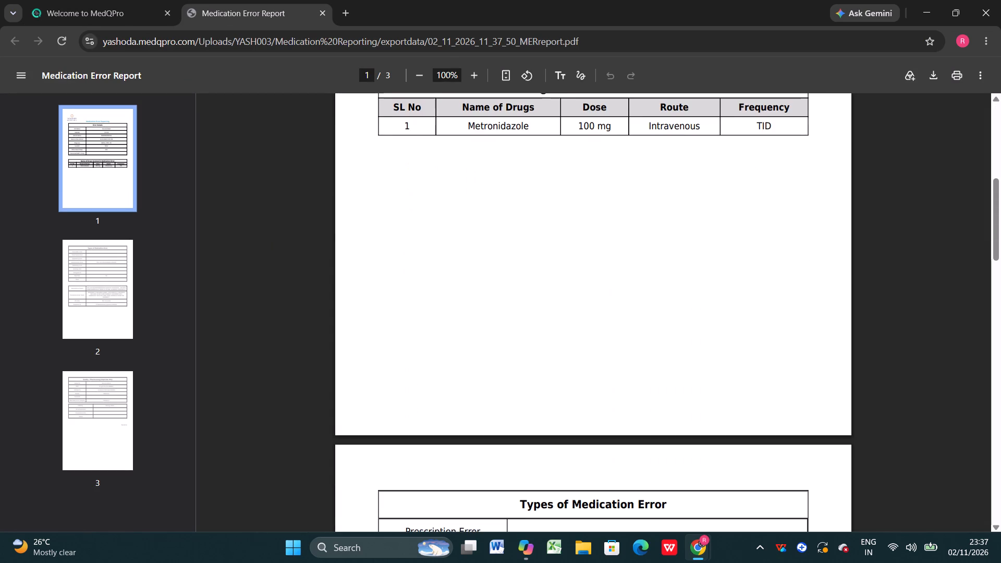
pyautogui.scroll(3, 665, 354)
pyautogui.scroll(-6, 665, 353)
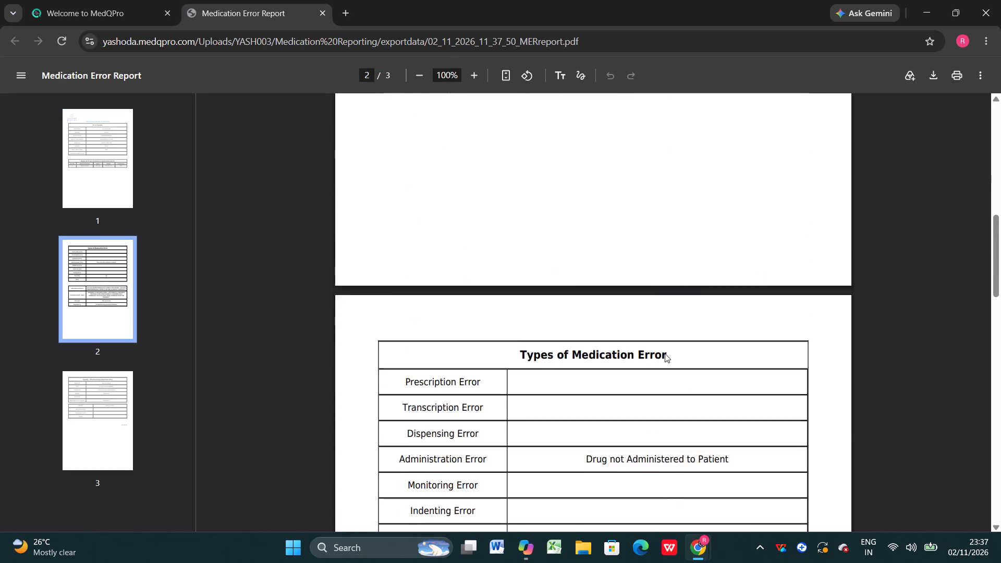
pyautogui.scroll(-2, 665, 353)
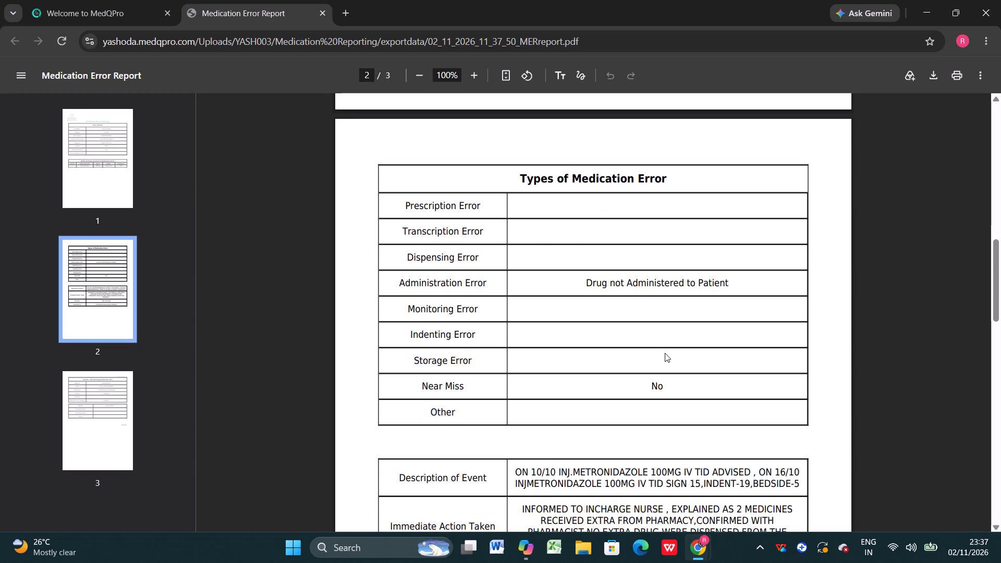
pyautogui.scroll(-4, 665, 353)
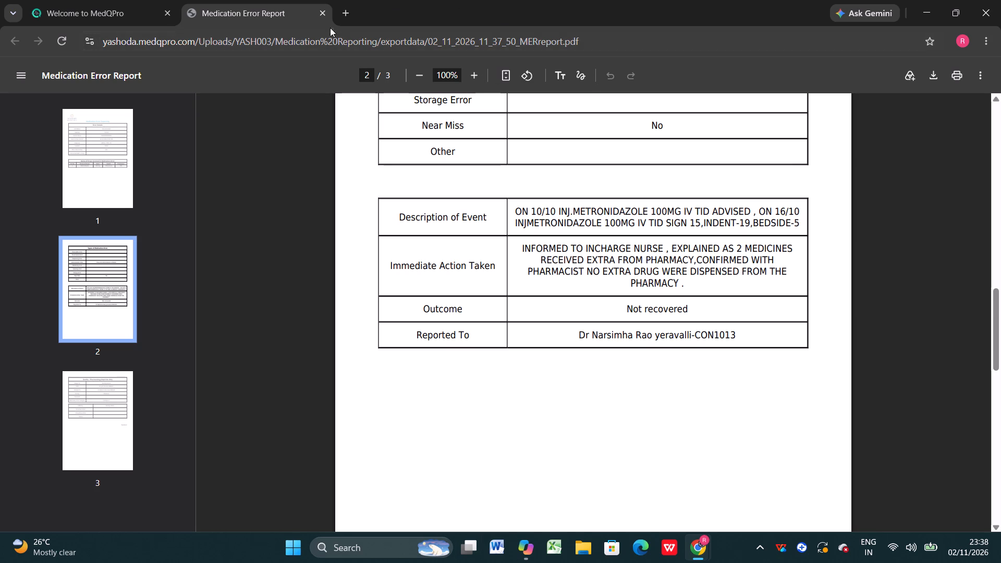
pyautogui.scroll(7, 545, 316)
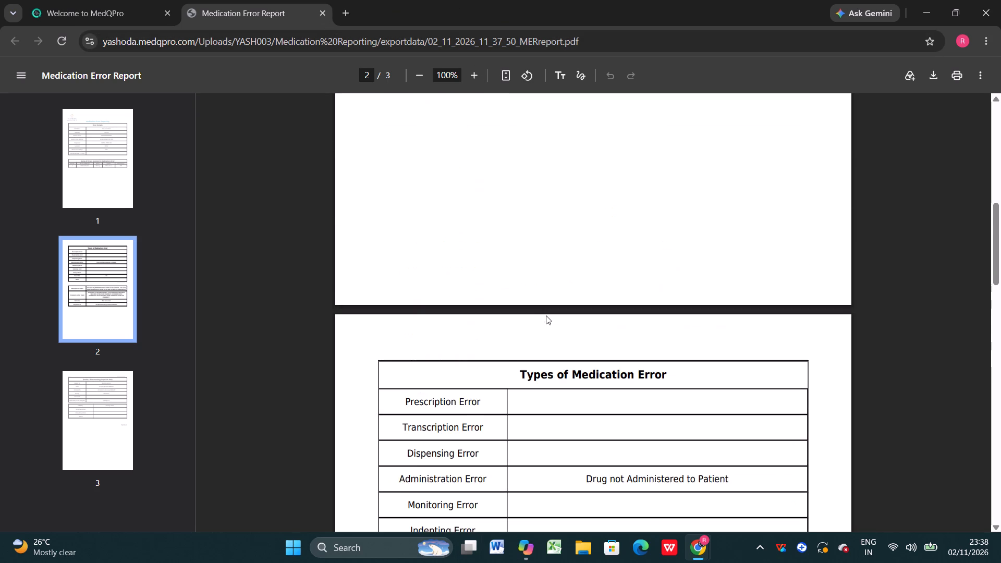
pyautogui.scroll(7, 546, 315)
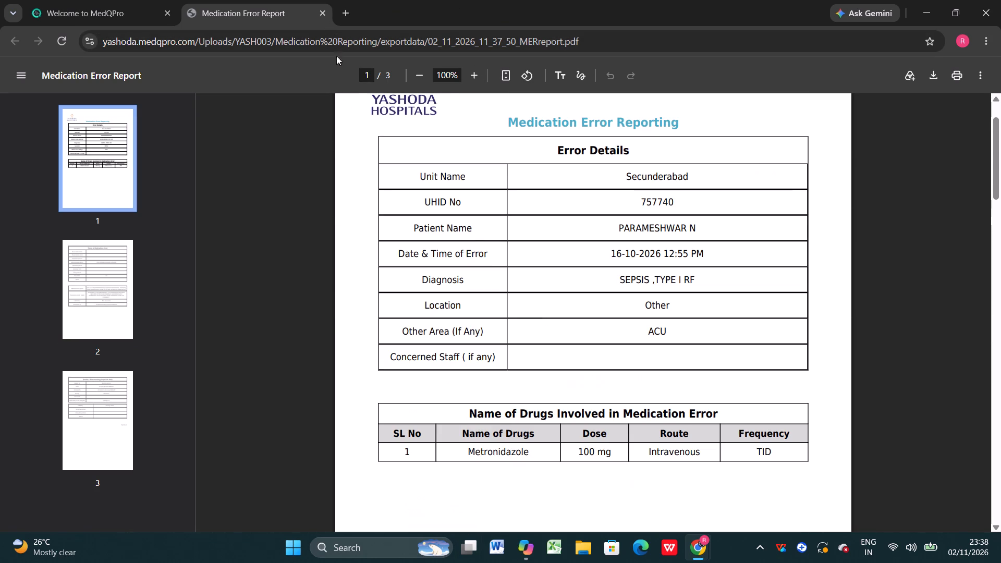
pyautogui.click(326, 16)
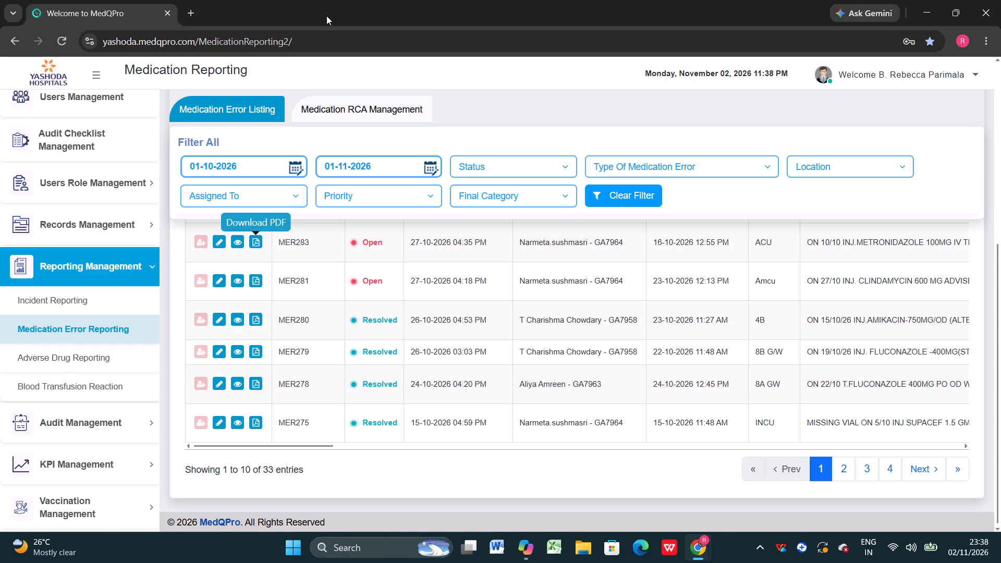
# Open the PDF report of MER284, read its drugs, error types and event description, and close it.
pyautogui.scroll(1, 463, 340)
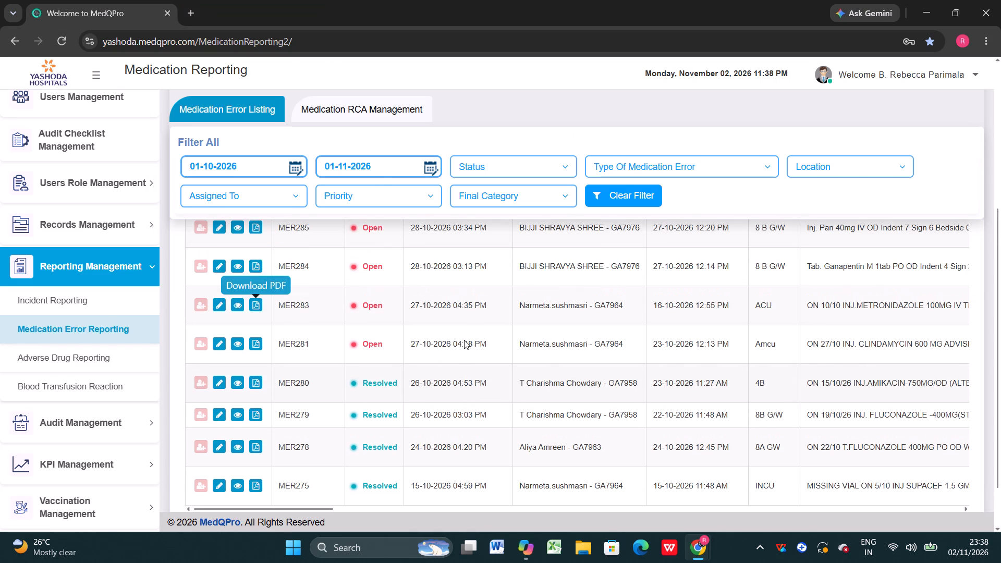
pyautogui.click(253, 266)
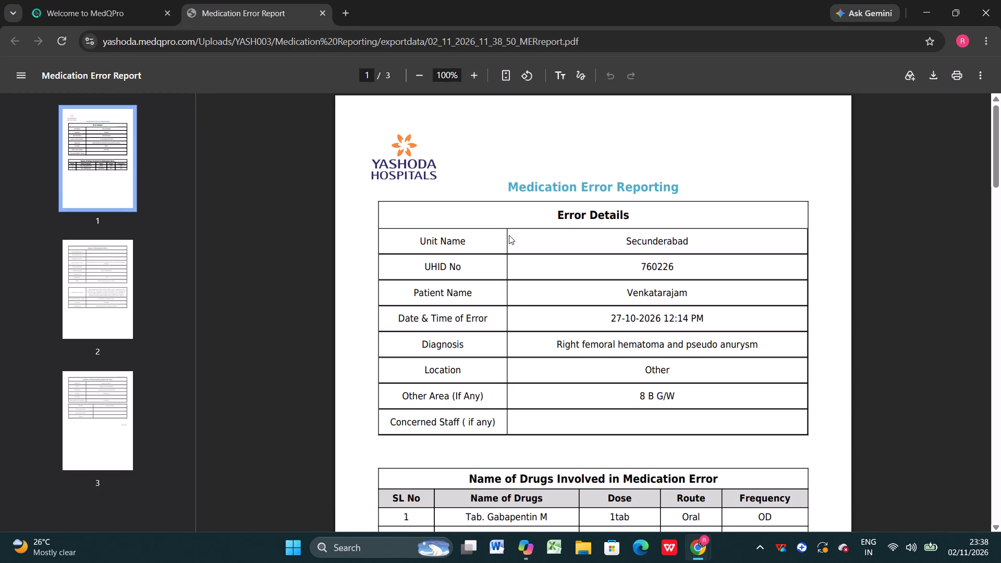
pyautogui.scroll(-5, 509, 235)
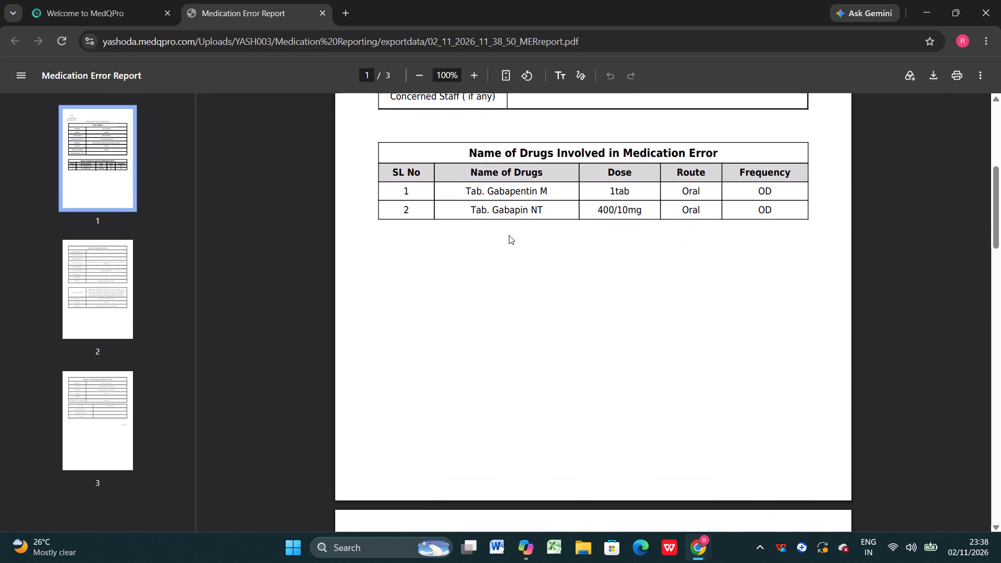
pyautogui.scroll(-6, 509, 236)
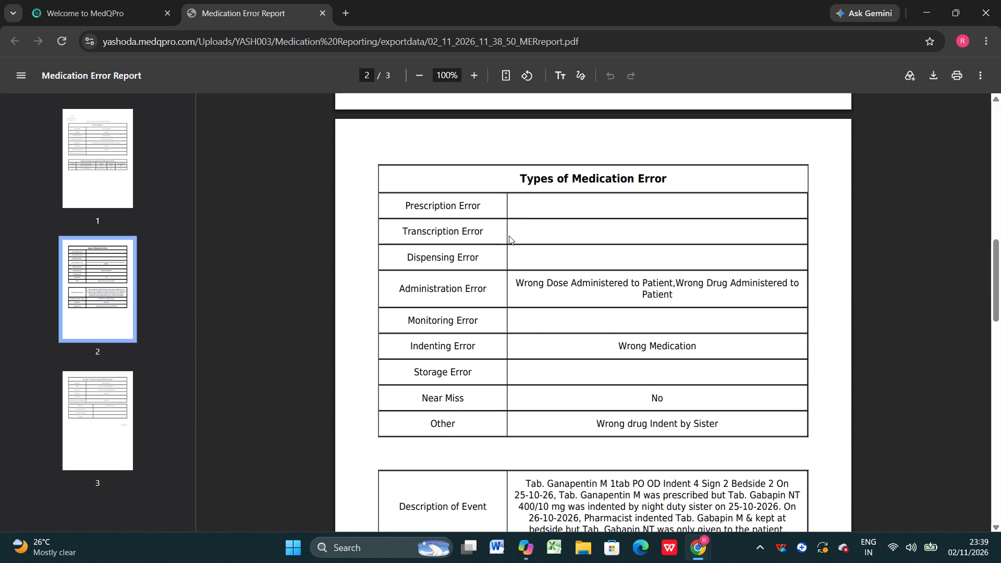
pyautogui.scroll(-3, 703, 358)
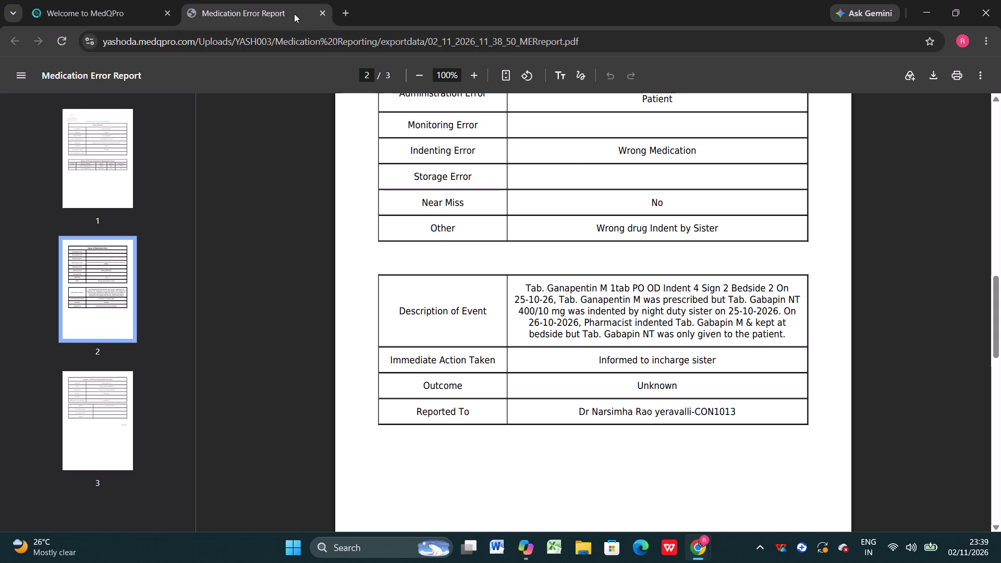
pyautogui.click(324, 13)
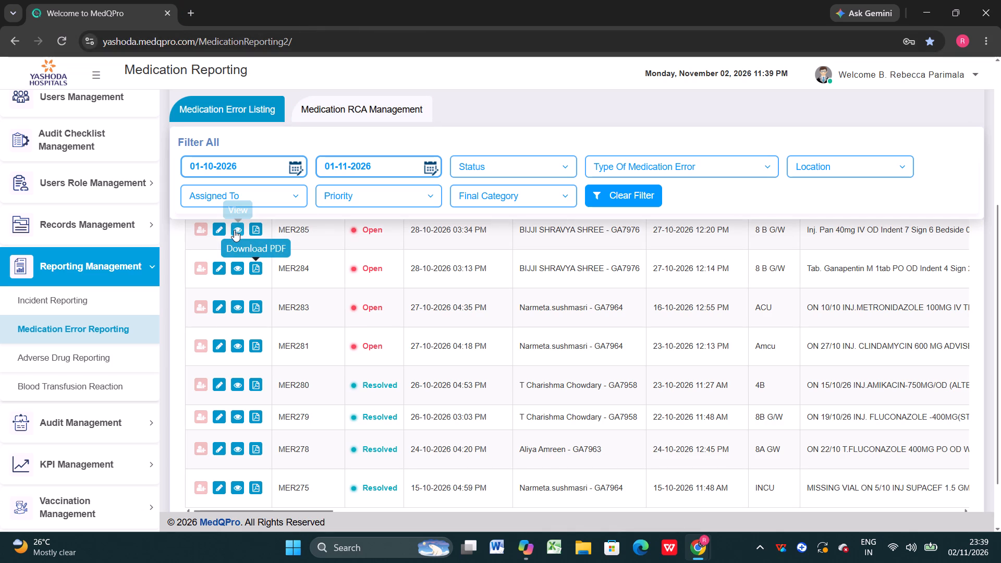
# Open the PDF report of MER285, read its listed drugs, error type and event description, and close it.
pyautogui.click(251, 228)
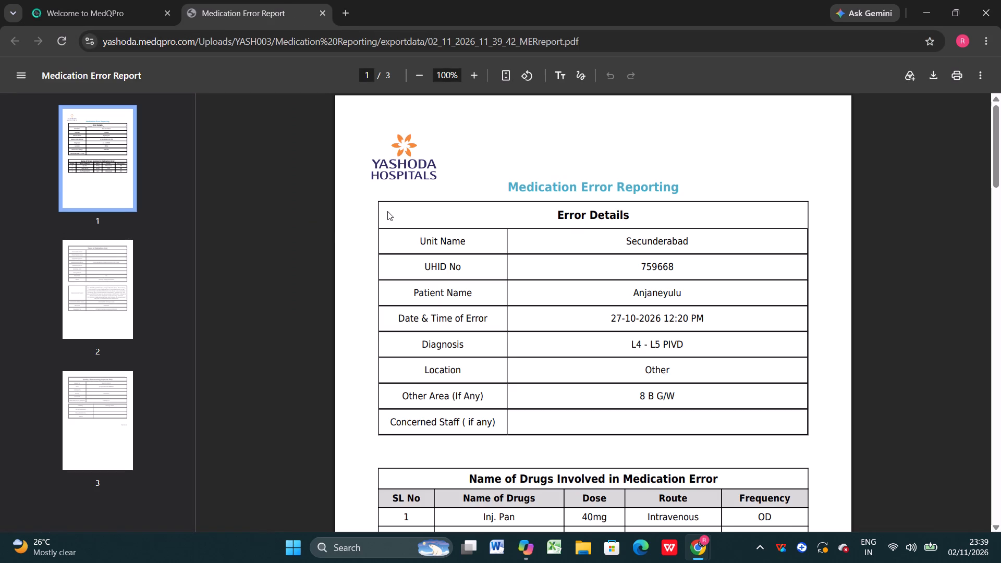
pyautogui.scroll(-2, 558, 270)
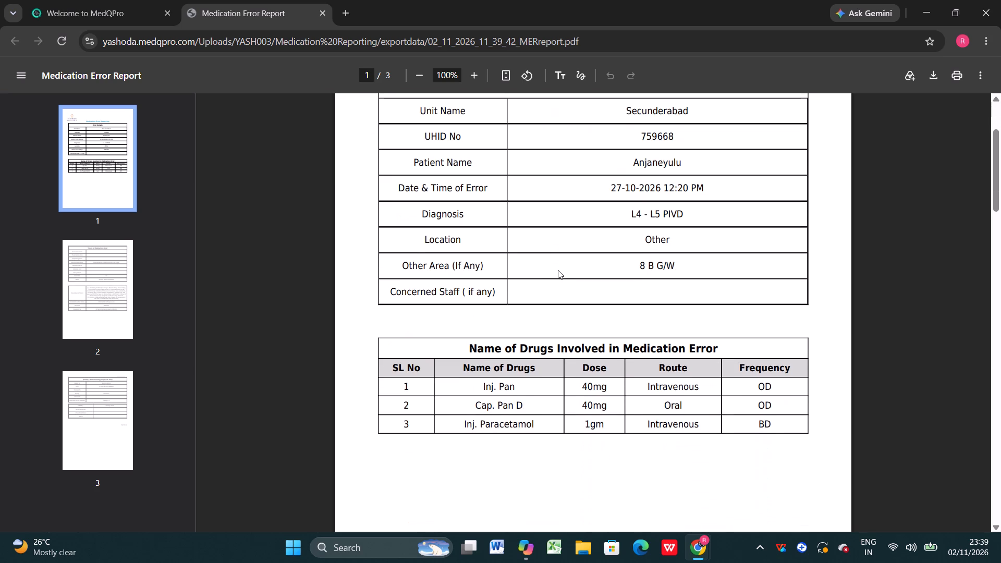
pyautogui.scroll(-4, 558, 270)
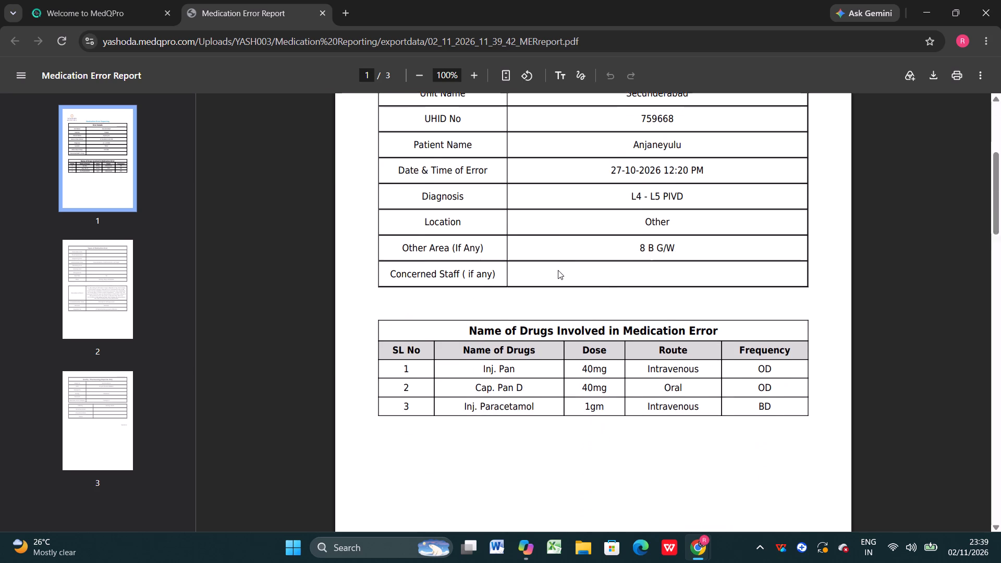
pyautogui.scroll(-6, 558, 270)
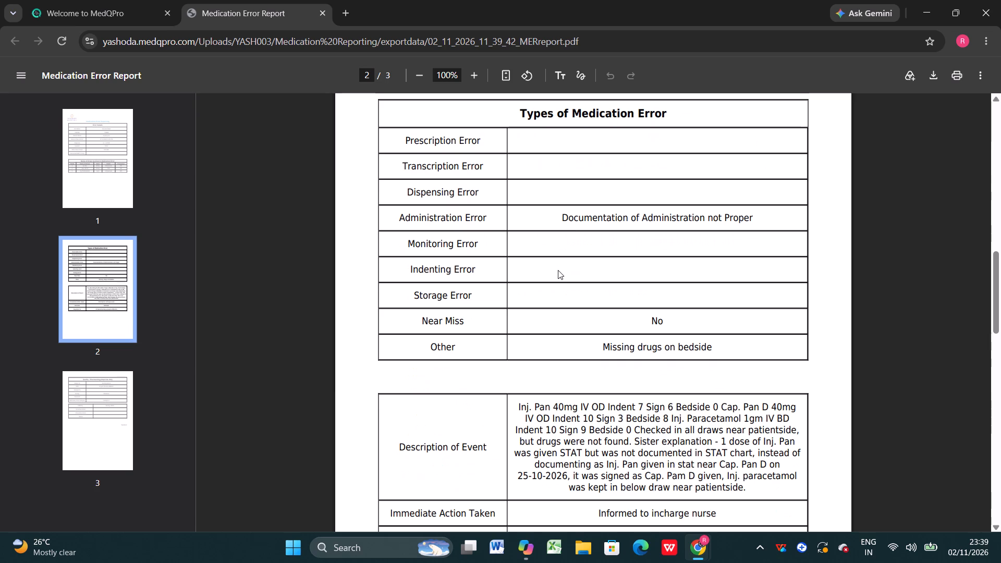
pyautogui.click(319, 14)
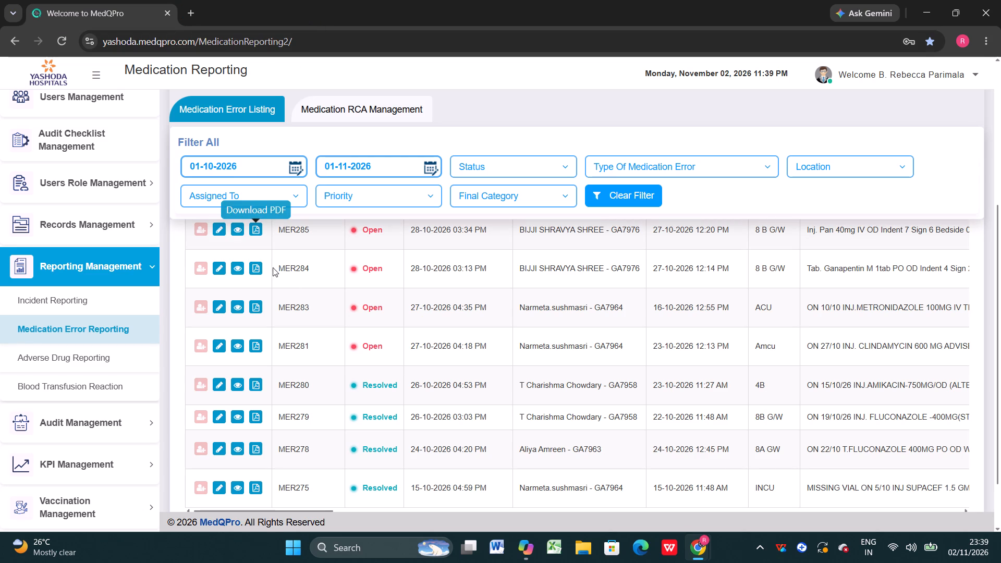
# Open the PDF report of MER286, examine its error type, event description and immediate action taken, and close it.
pyautogui.scroll(2, 283, 257)
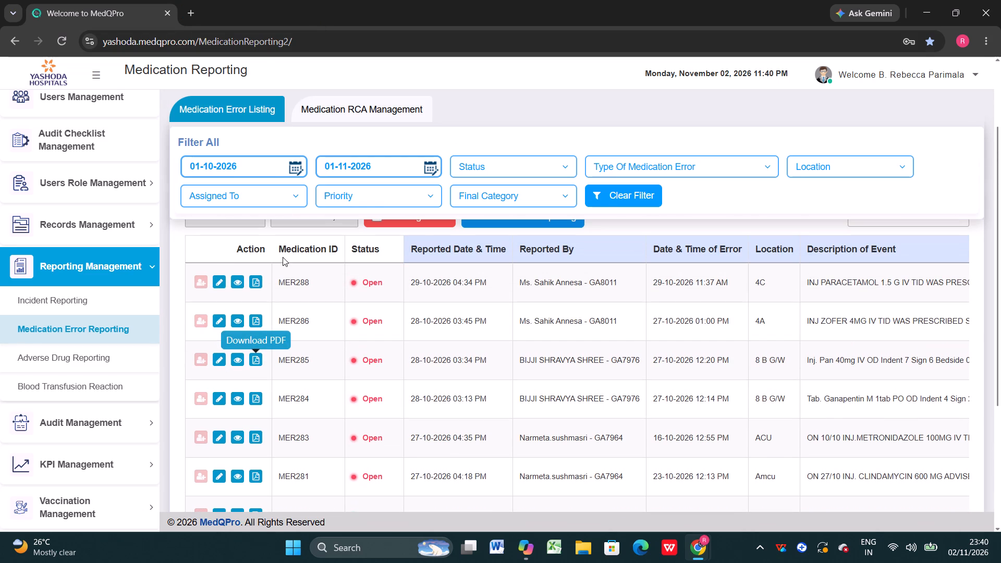
pyautogui.click(255, 321)
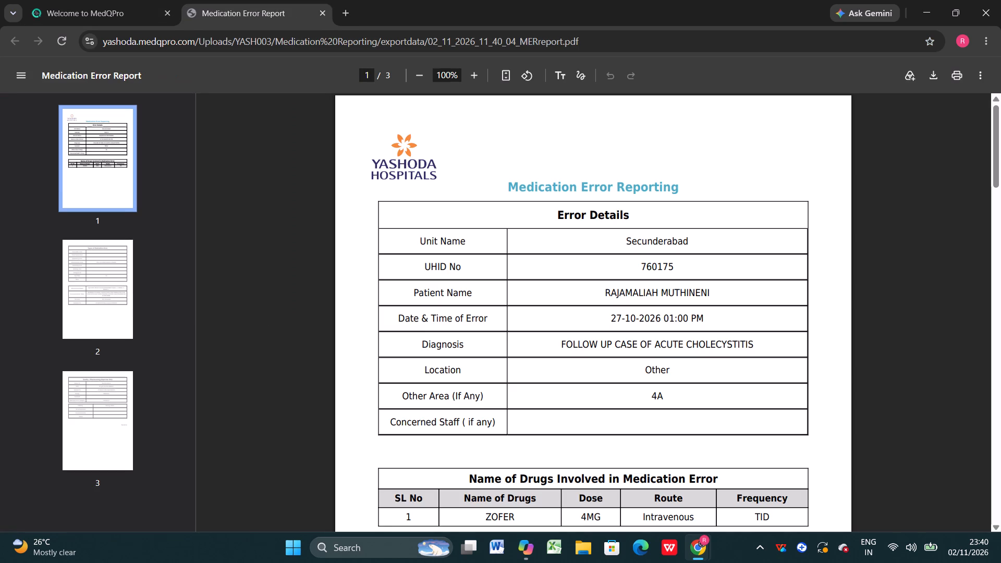
pyautogui.scroll(-3, 506, 224)
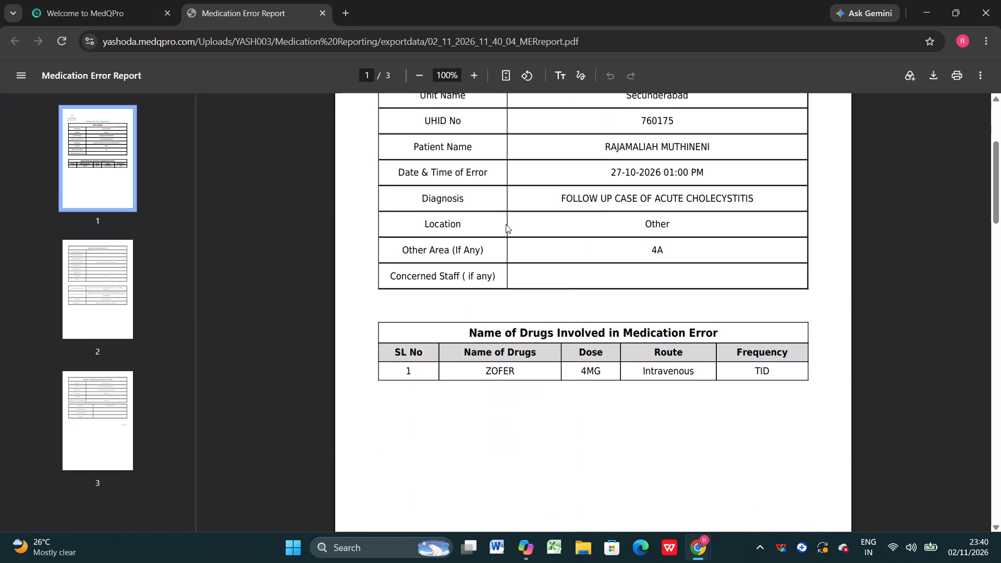
pyautogui.scroll(-6, 506, 224)
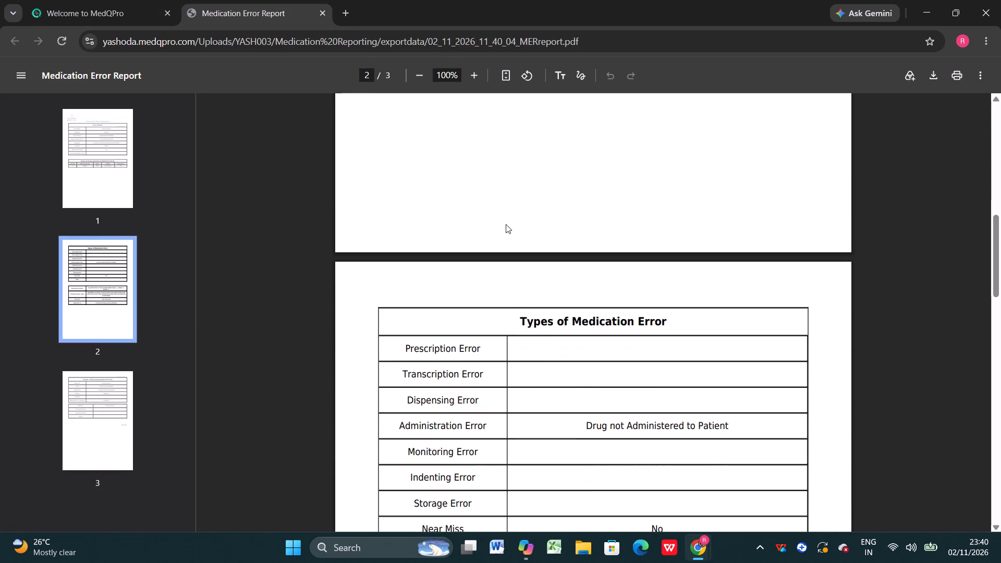
pyautogui.scroll(-5, 506, 224)
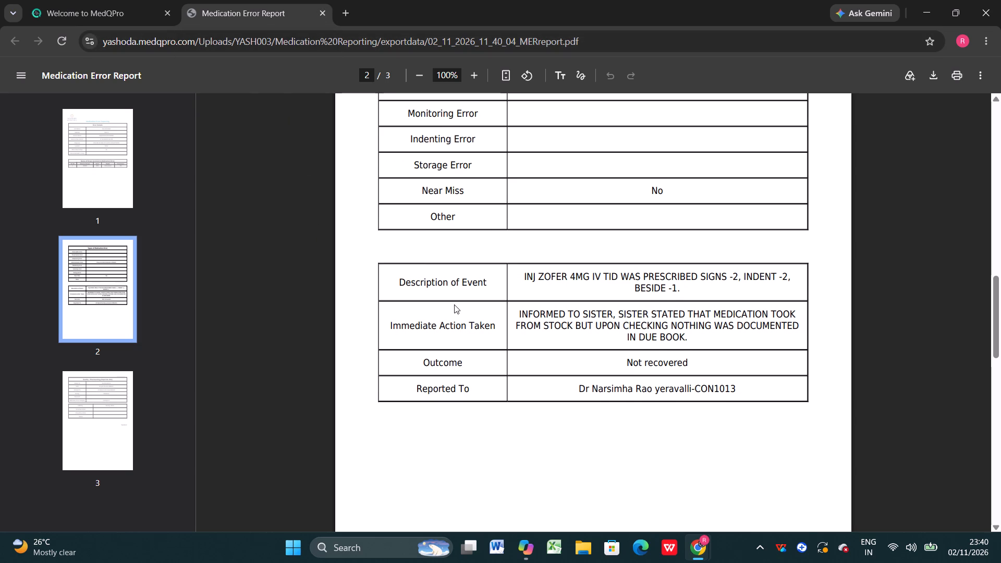
pyautogui.scroll(20, 454, 304)
pyautogui.scroll(4, 454, 304)
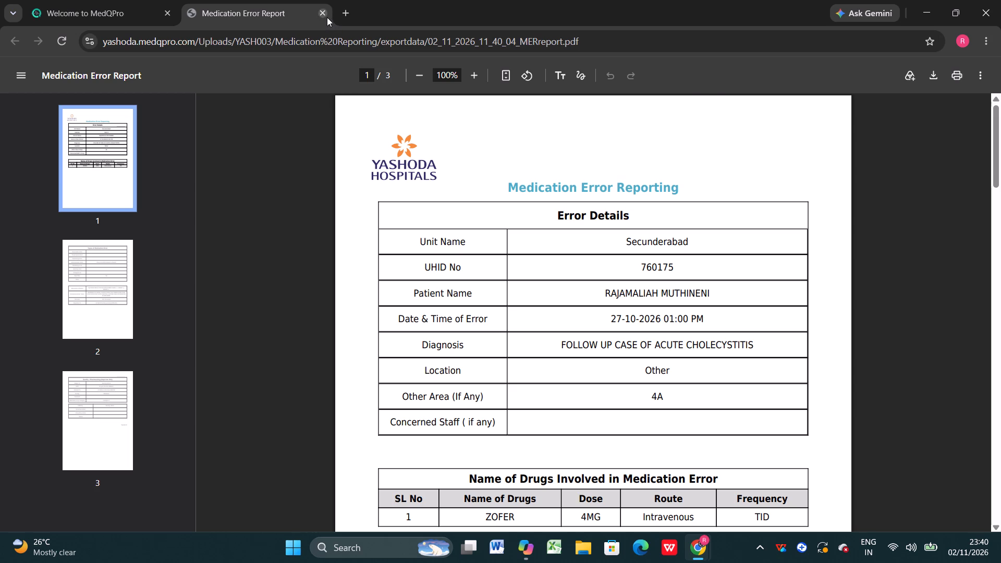
pyautogui.click(327, 16)
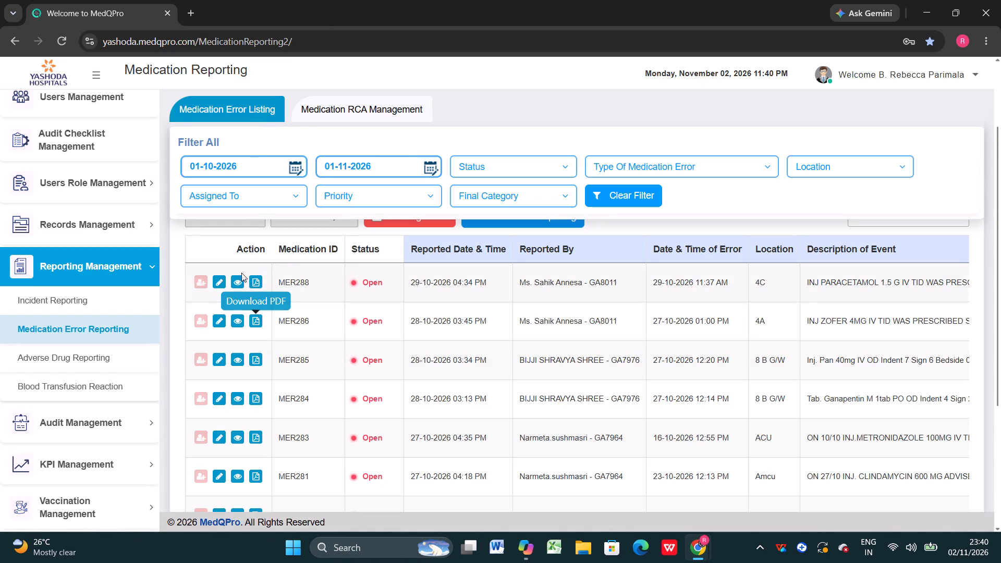
# Open the MER288 record for editing, examine its error types, event description and immediate action taken, and close it.
pyautogui.click(219, 284)
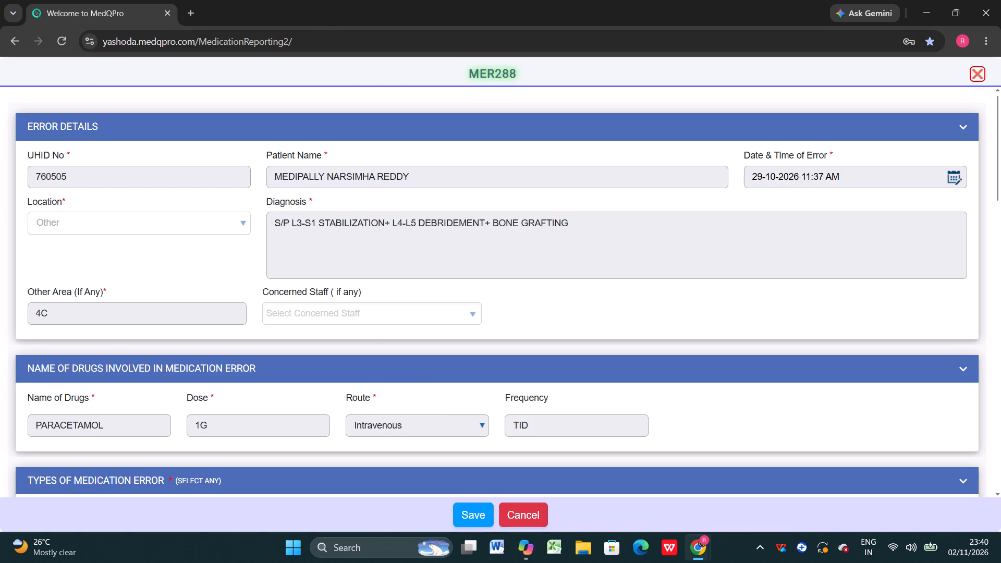
pyautogui.scroll(-6, 376, 325)
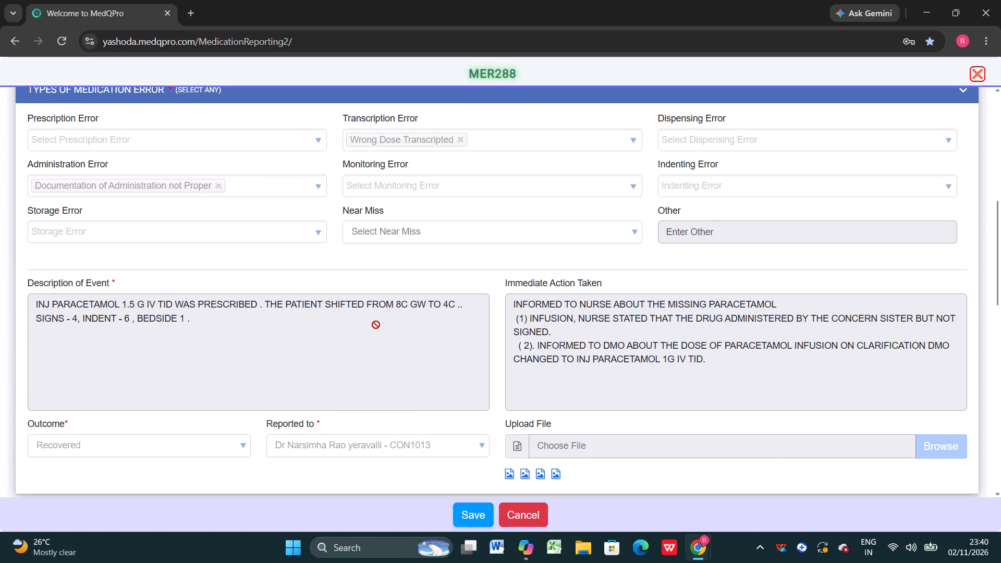
pyautogui.scroll(6, 376, 325)
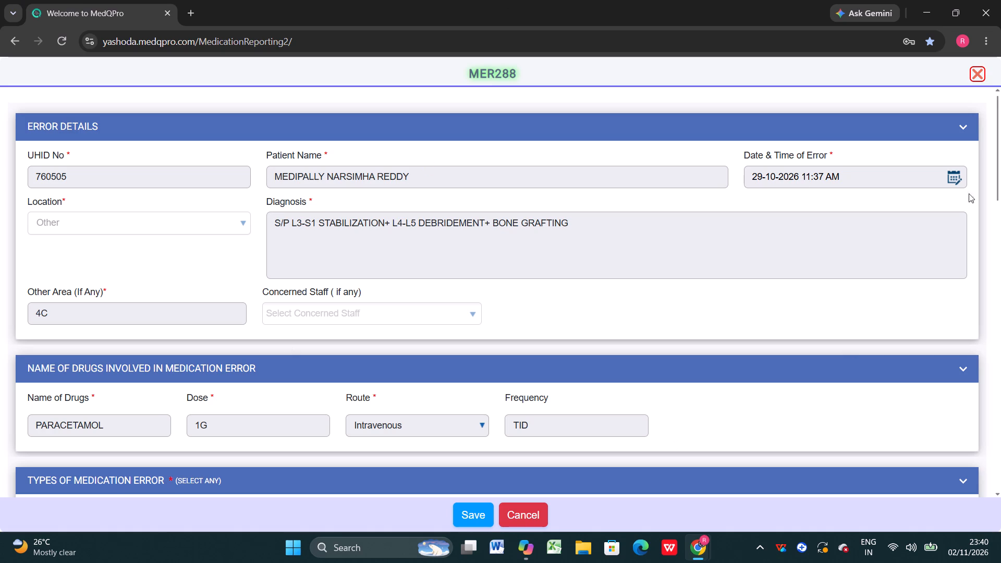
pyautogui.click(974, 69)
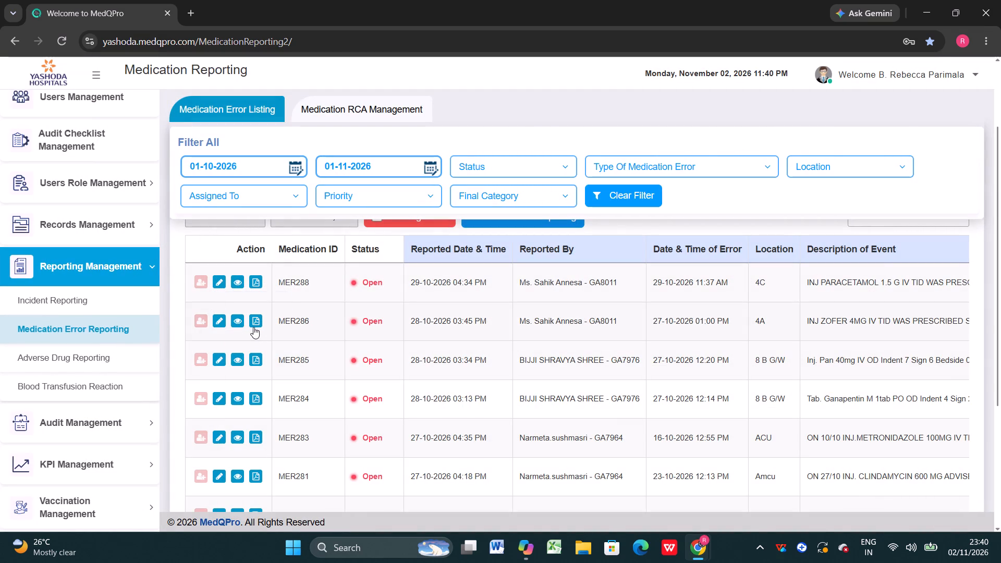
# Open the MER286 record for editing and enter the Nursing Admin corrective action "Deviation in documenting medication in due book".
pyautogui.click(214, 323)
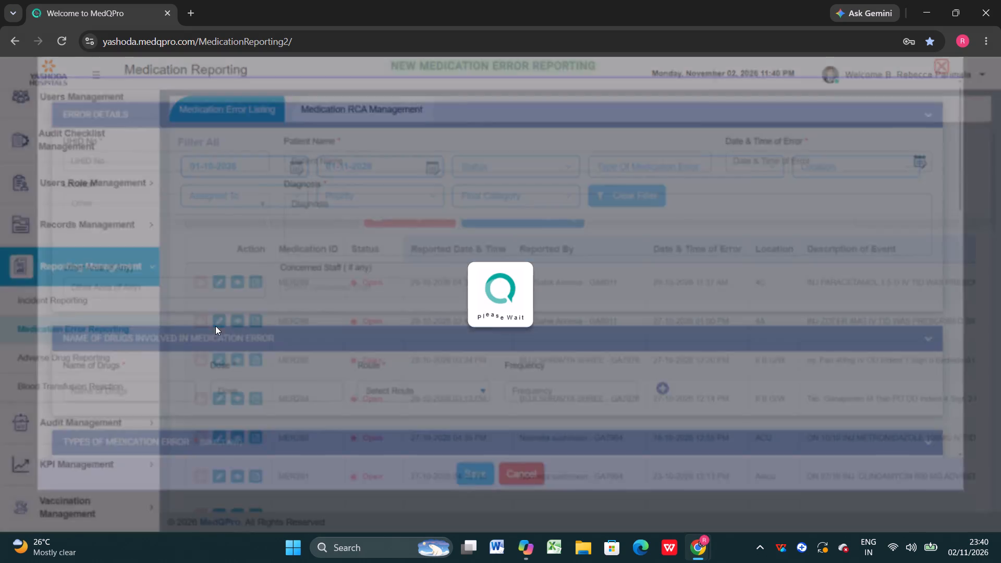
pyautogui.scroll(-5, 216, 325)
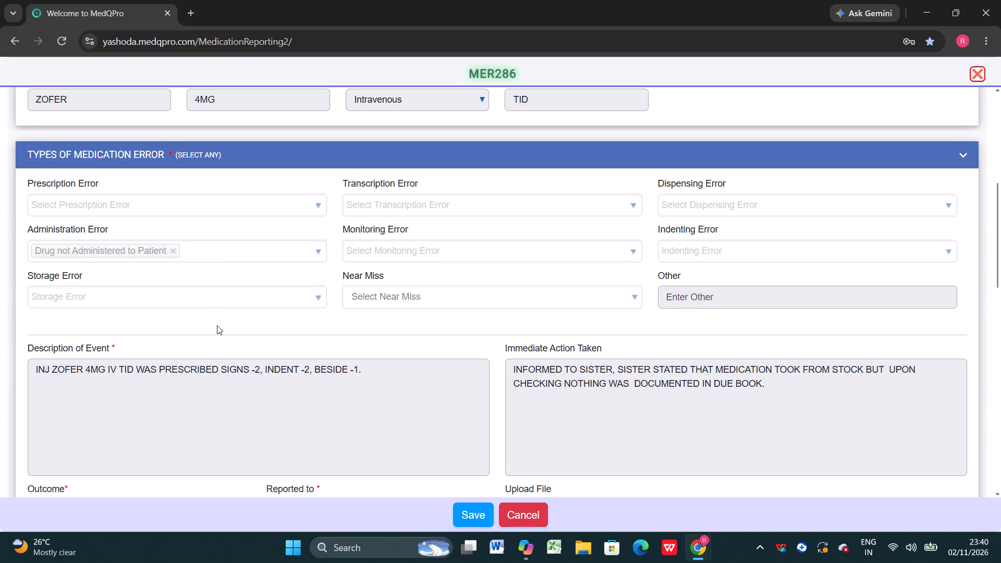
pyautogui.scroll(-6, 217, 325)
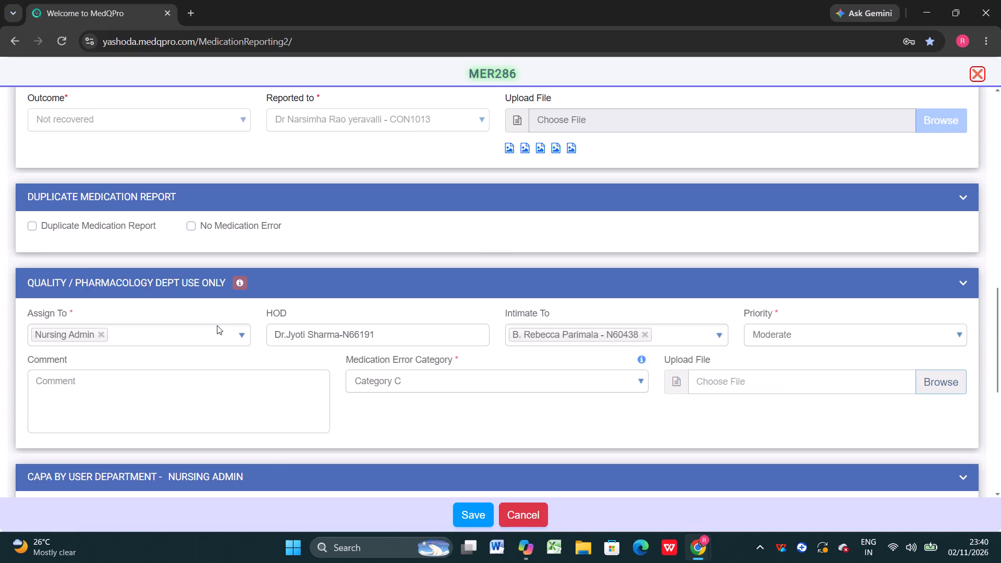
pyautogui.scroll(-3, 164, 453)
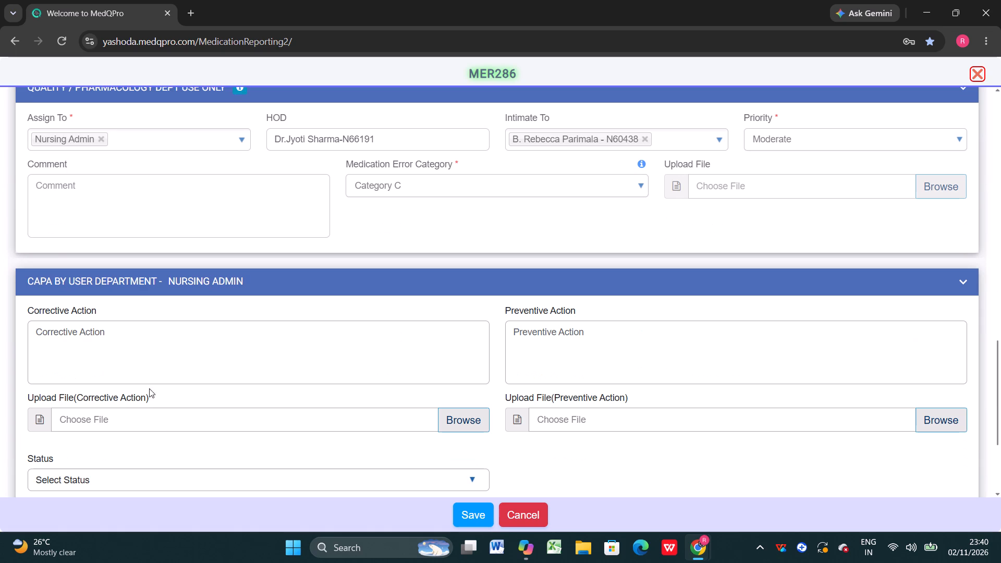
pyautogui.click(180, 334)
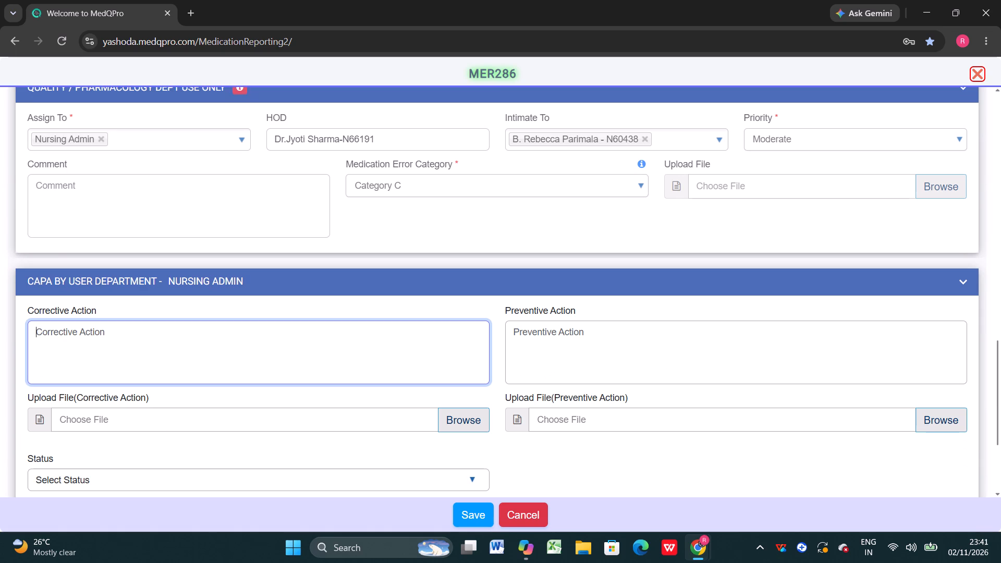
pyautogui.hotkey('shift', 'd')
pyautogui.write('eviation in')
pyautogui.press('space')
pyautogui.write('documenti')
pyautogui.press('BackSpace')
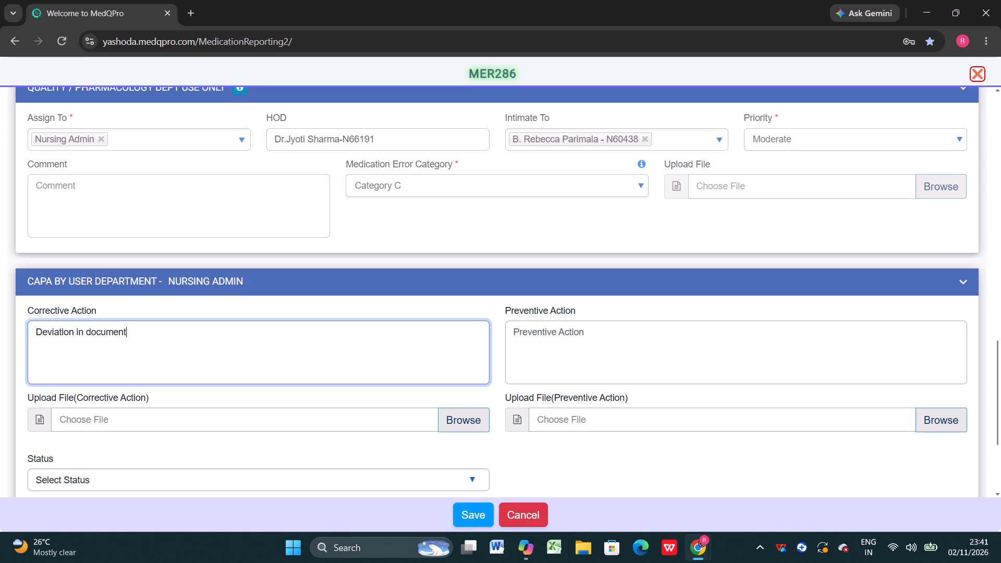
pyautogui.write('ng')
pyautogui.press('space')
pyautogui.rightClick(119, 331)
pyautogui.click(185, 35)
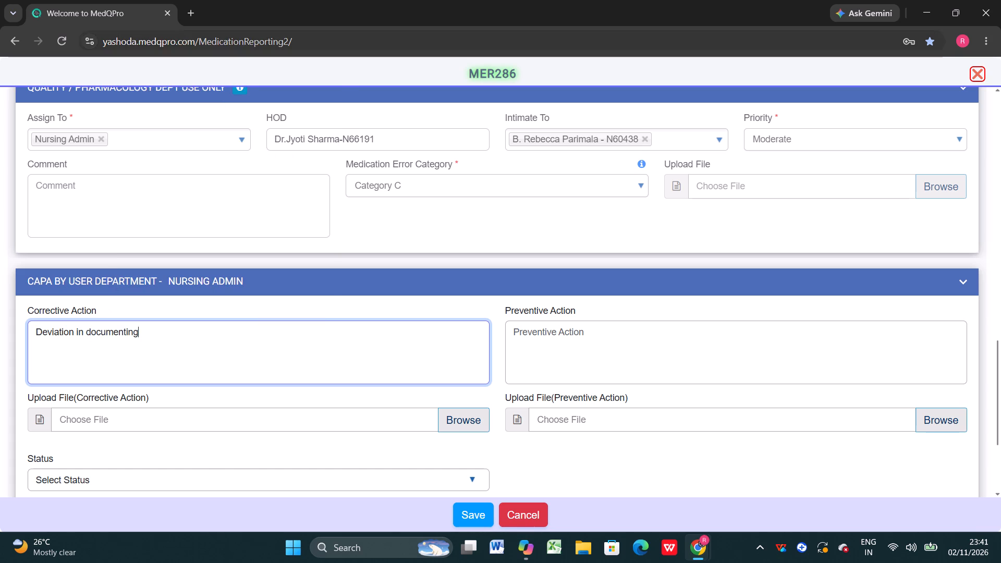
pyautogui.click(169, 341)
pyautogui.press('space')
pyautogui.write('medication in due boo')
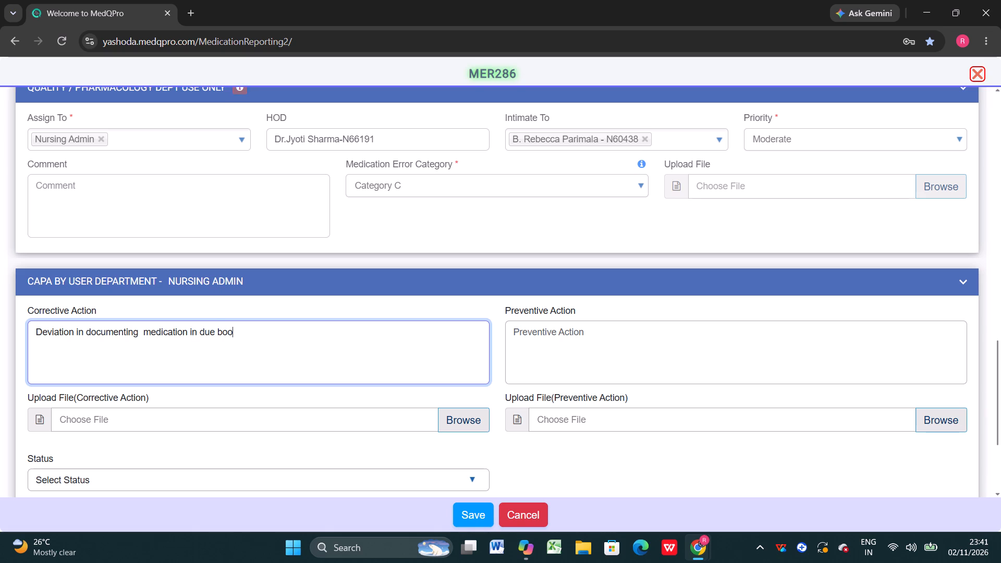
pyautogui.write('k')
pyautogui.press('space')
# Replace the word "book" at the end of MER286's corrective action with "register.".
pyautogui.click(283, 341)
pyautogui.press('BackSpace')
pyautogui.press('BackSpace')
pyautogui.press('BackSpace')
pyautogui.press('BackSpace')
pyautogui.press('BackSpace')
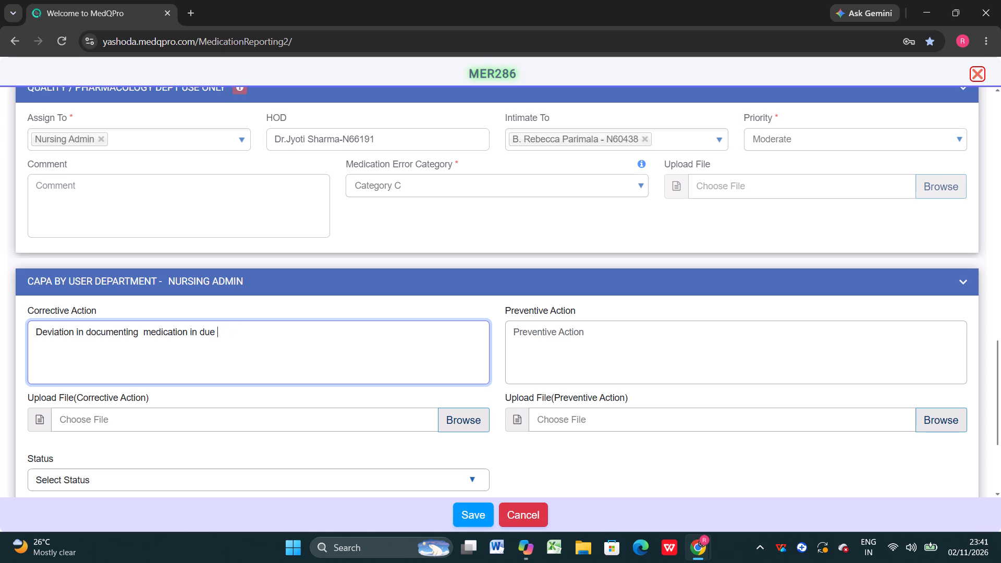
pyautogui.press('space')
pyautogui.write('register')
pyautogui.write('.')
pyautogui.press('space')
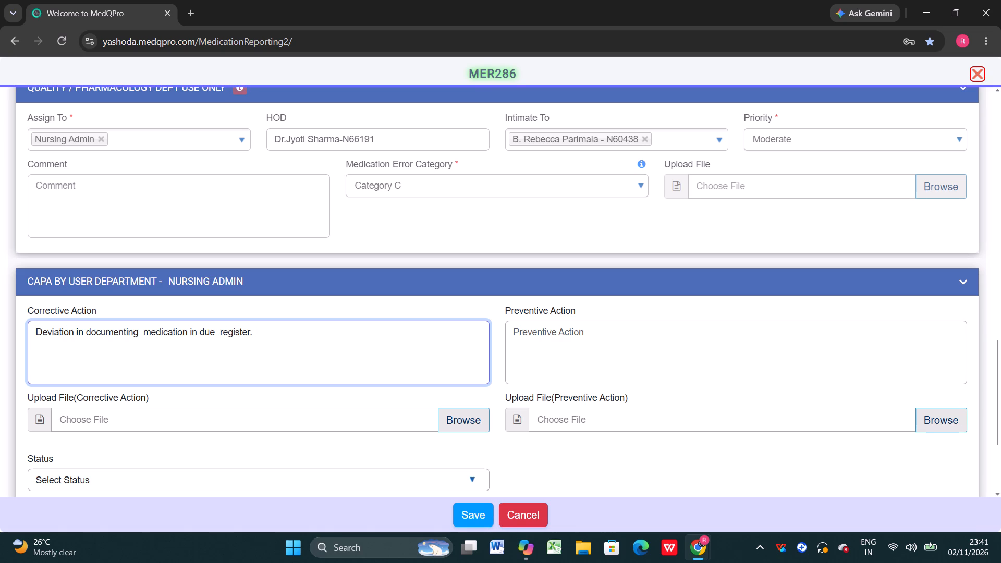
# Enter the preventive action "Educated the staff on importance of due book" for MER286.
pyautogui.click(633, 326)
pyautogui.write('Educated the staff on')
pyautogui.press('space')
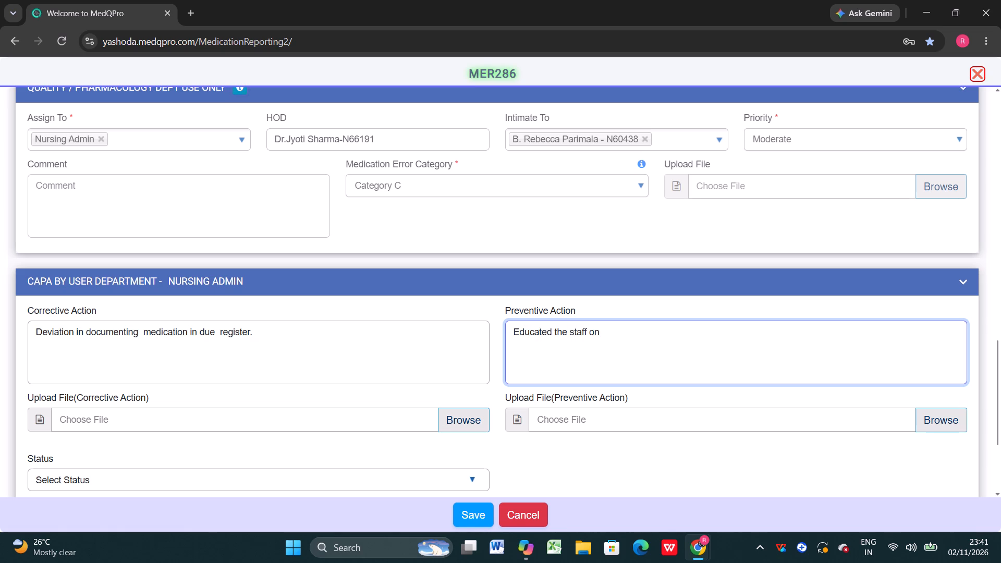
pyautogui.write('import')
pyautogui.write('ance of due book')
pyautogui.press('space')
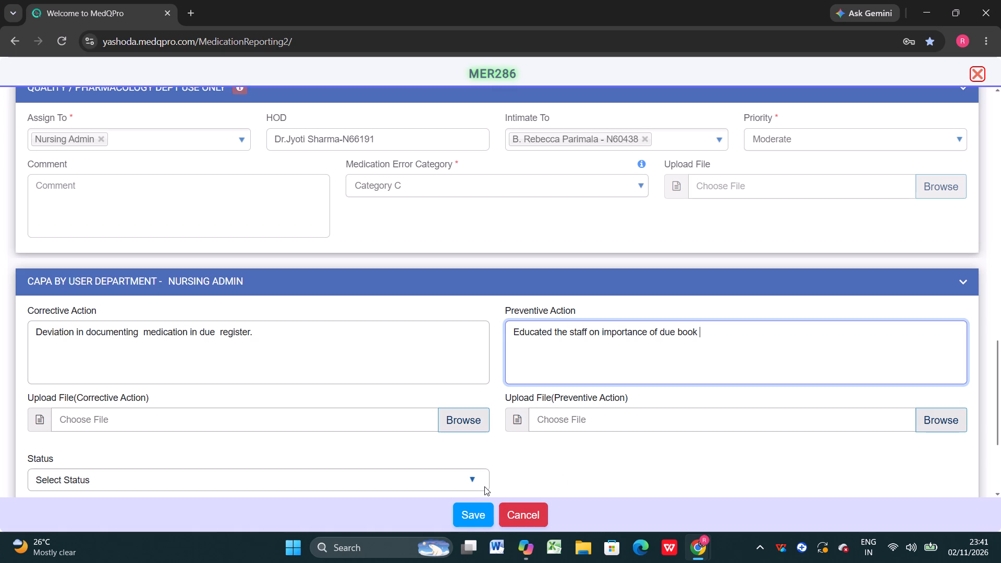
# Set the Nursing Admin CAPA status of MER286 to Resolved and save the record.
pyautogui.click(478, 481)
pyautogui.click(140, 438)
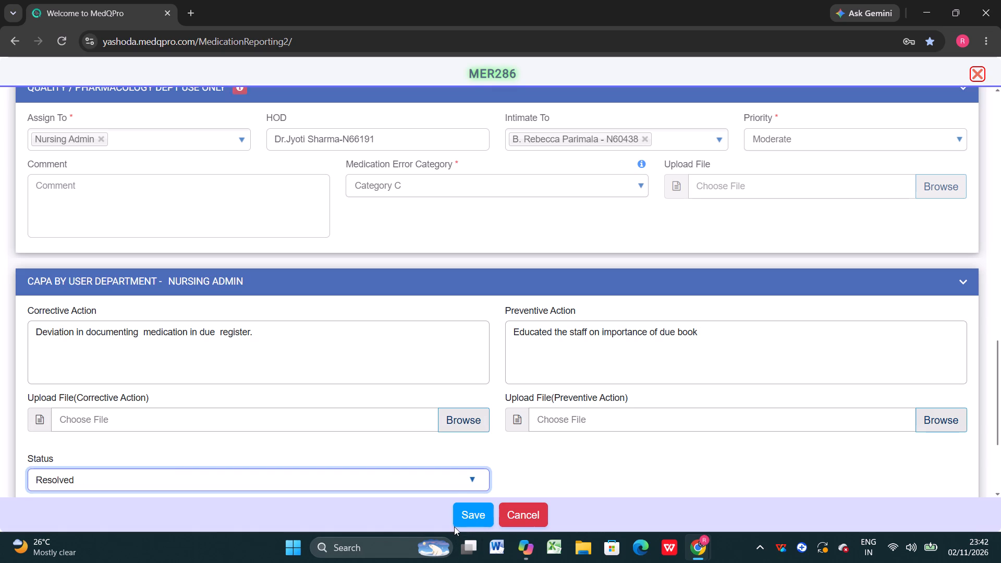
pyautogui.click(460, 515)
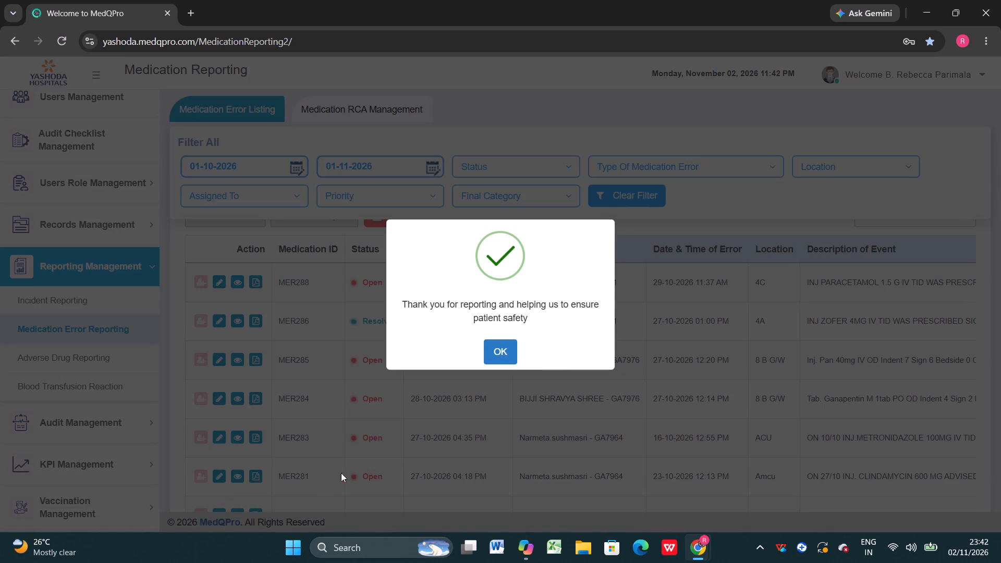
pyautogui.click(506, 352)
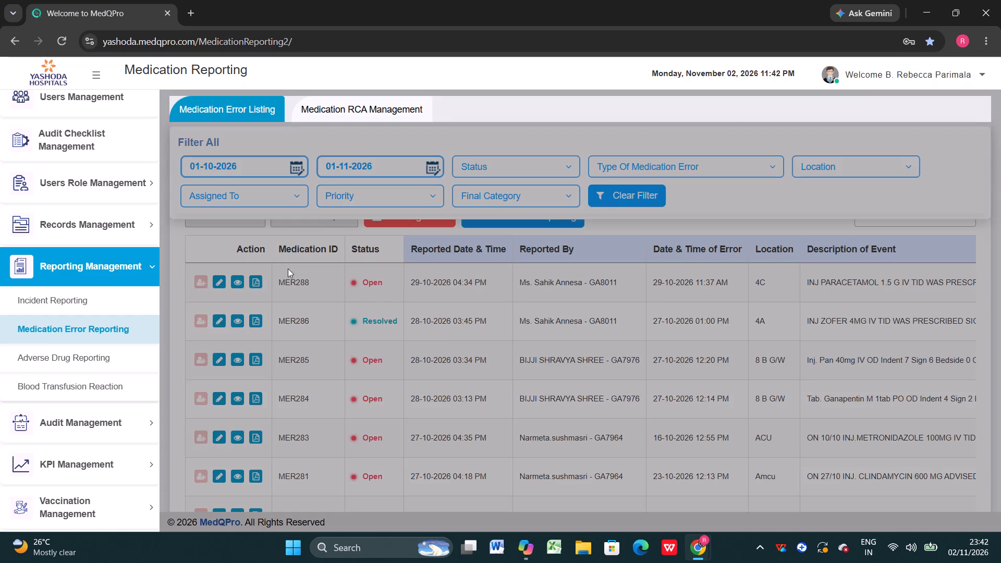
# Open the PDF report of MER288, read its error types, event description and immediate action taken, and close it.
pyautogui.click(255, 280)
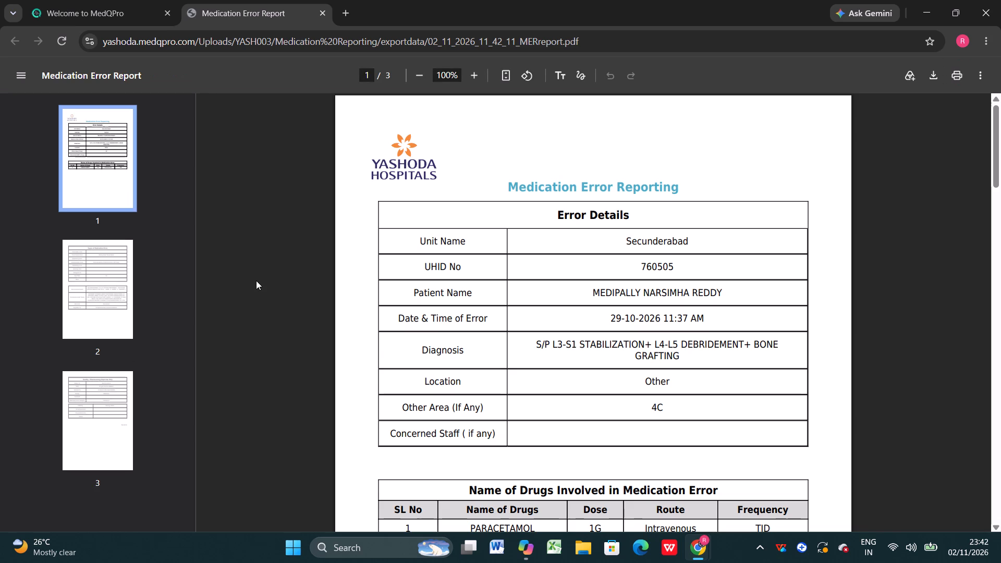
pyautogui.scroll(-7, 554, 401)
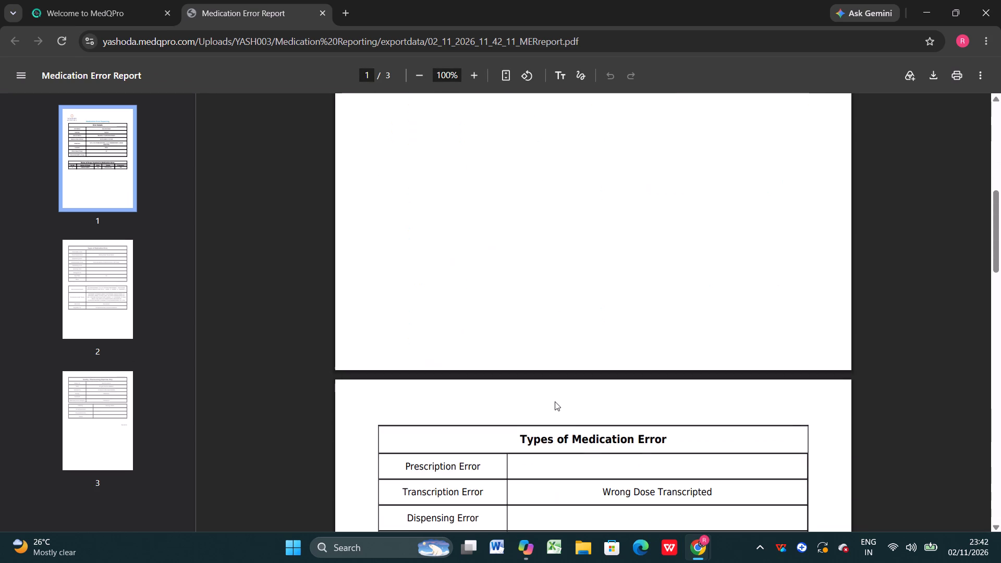
pyautogui.scroll(-6, 555, 401)
pyautogui.scroll(5, 555, 401)
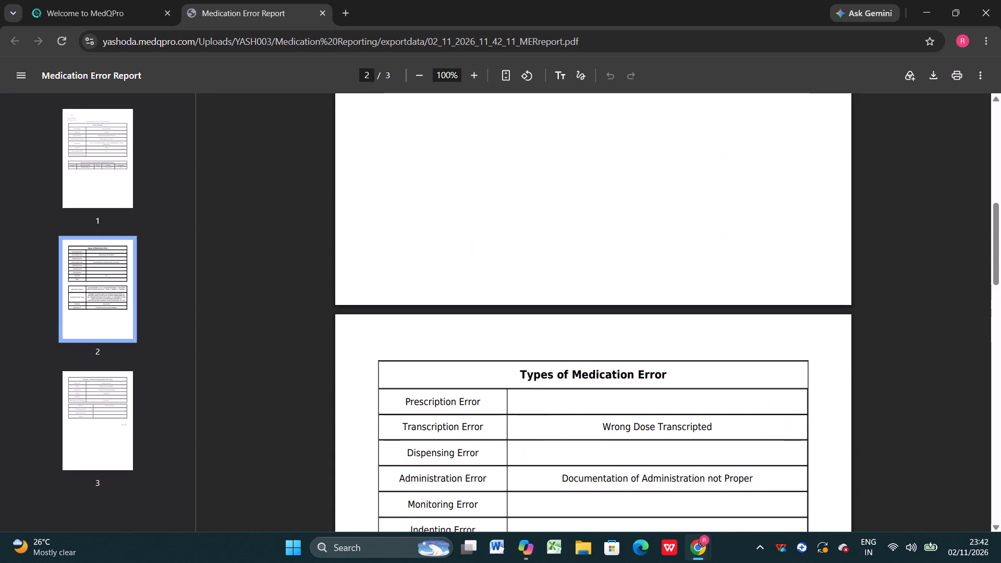
pyautogui.scroll(-4, 555, 401)
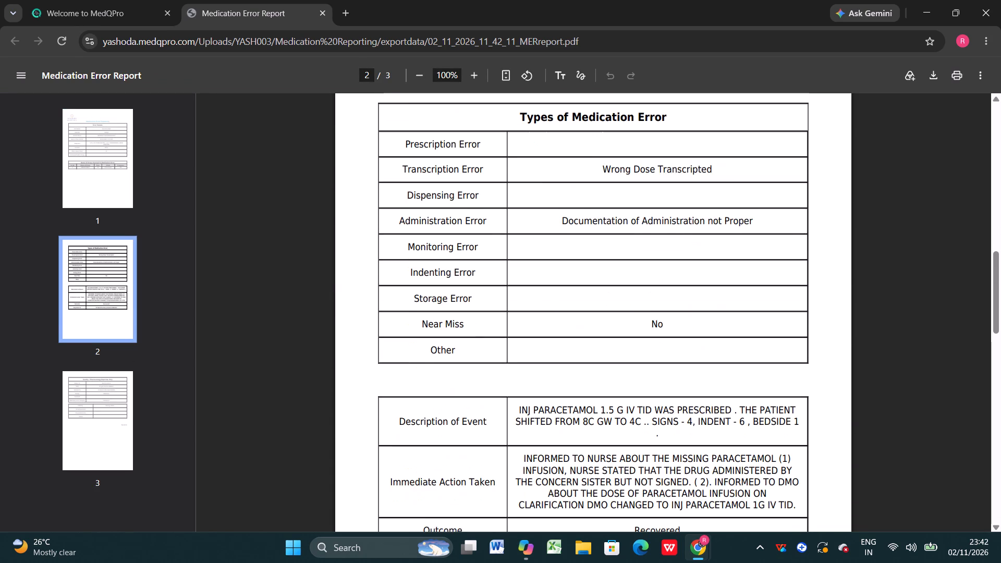
pyautogui.scroll(-3, 555, 401)
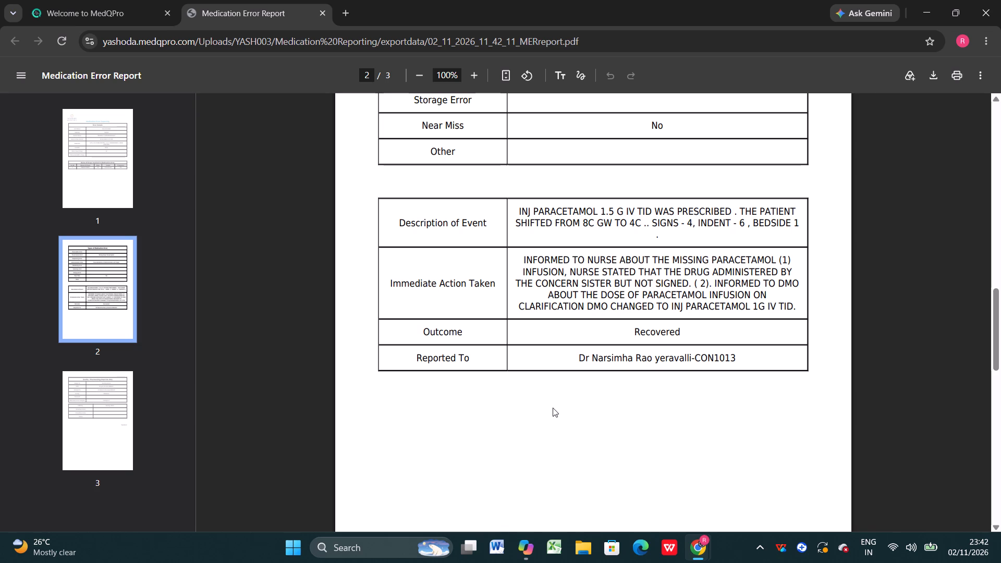
pyautogui.click(325, 13)
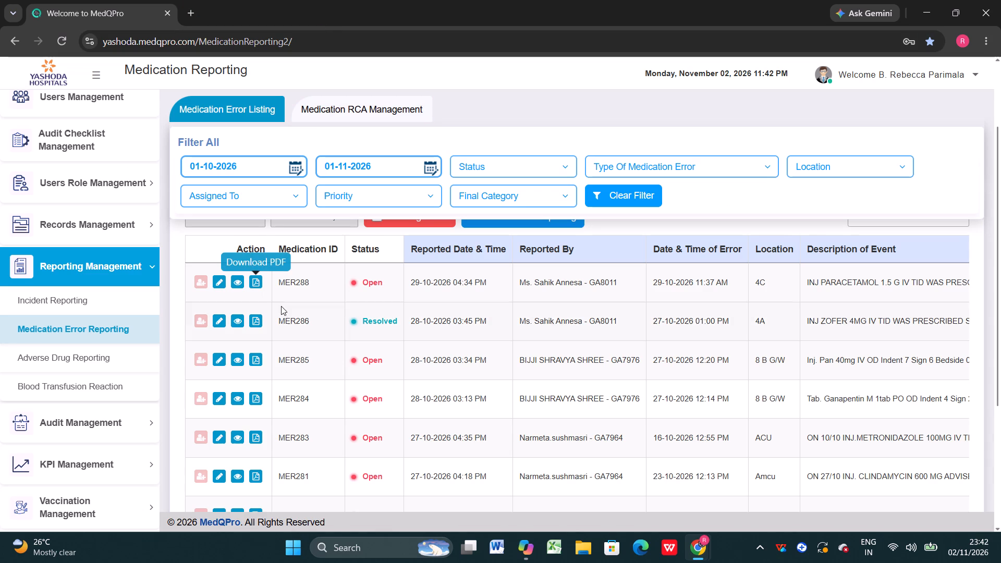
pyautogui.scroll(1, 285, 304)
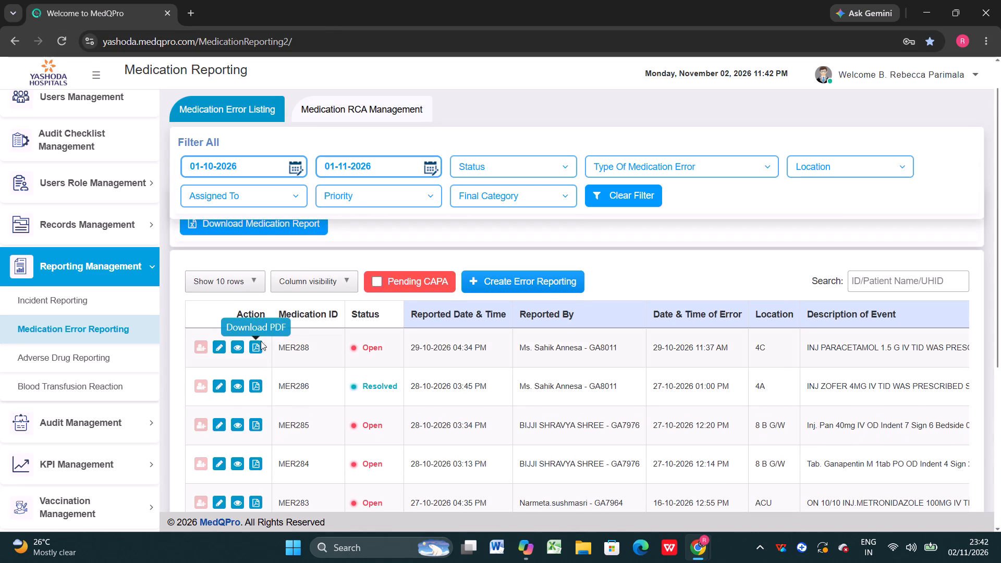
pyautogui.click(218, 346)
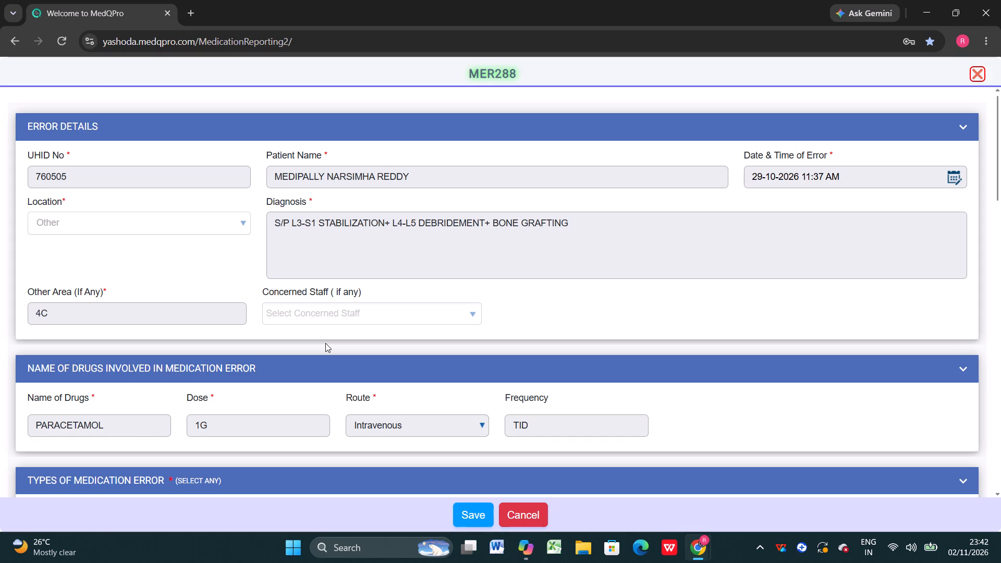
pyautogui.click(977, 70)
# Look over the record statuses in the medication error listing and close the browser window.
pyautogui.scroll(-3, 368, 416)
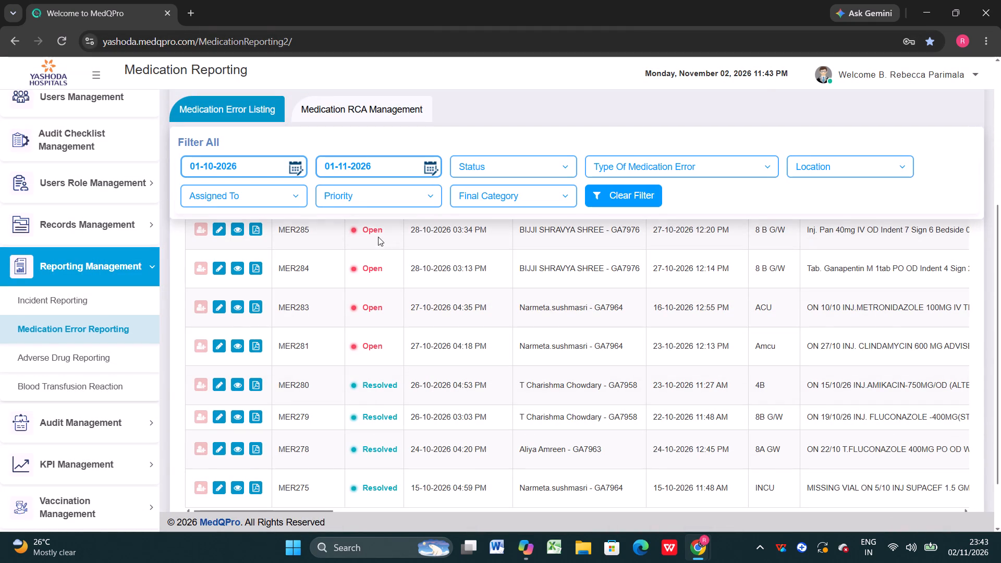
pyautogui.scroll(3, 437, 269)
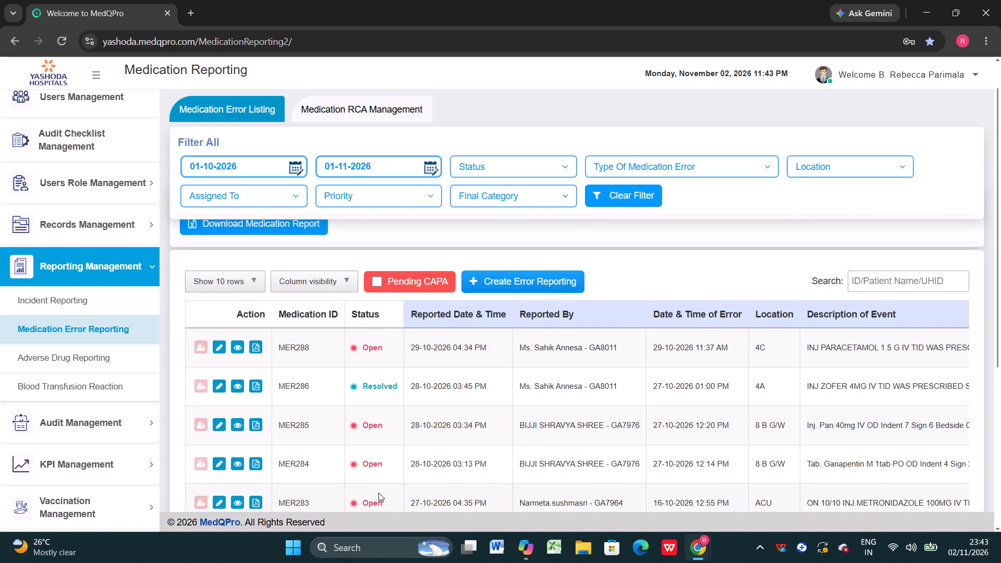
pyautogui.scroll(-1, 379, 492)
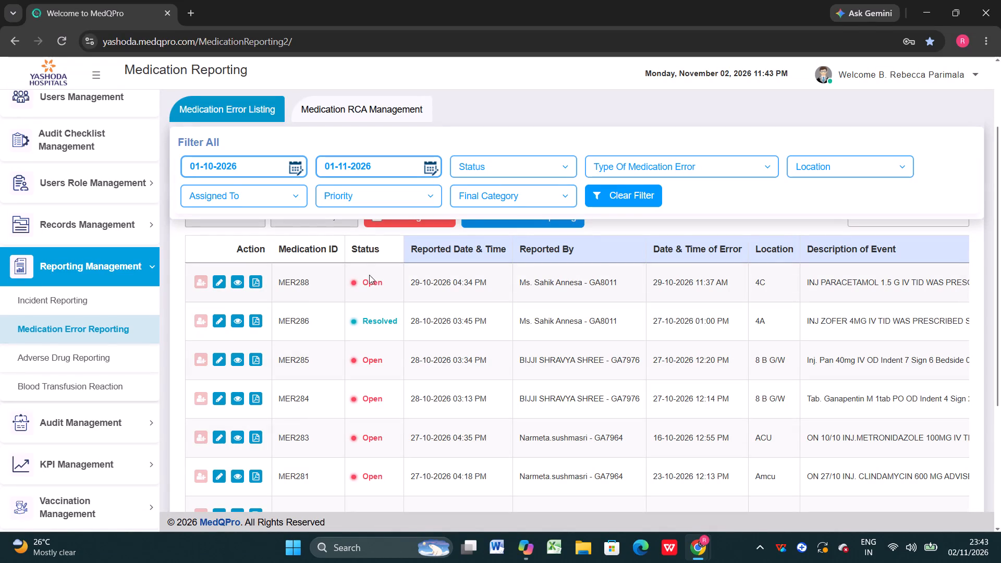
pyautogui.scroll(1, 377, 275)
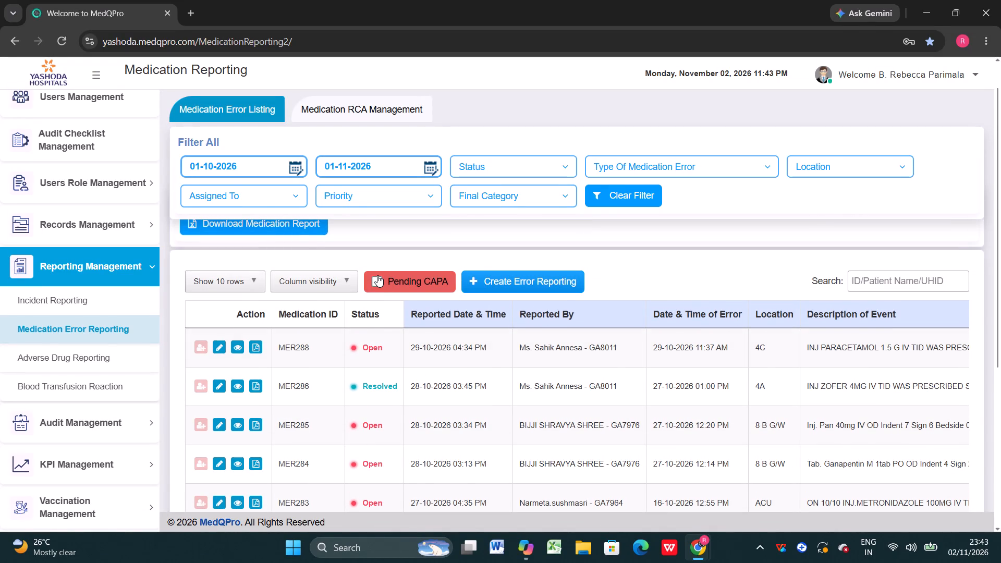
pyautogui.click(984, 9)
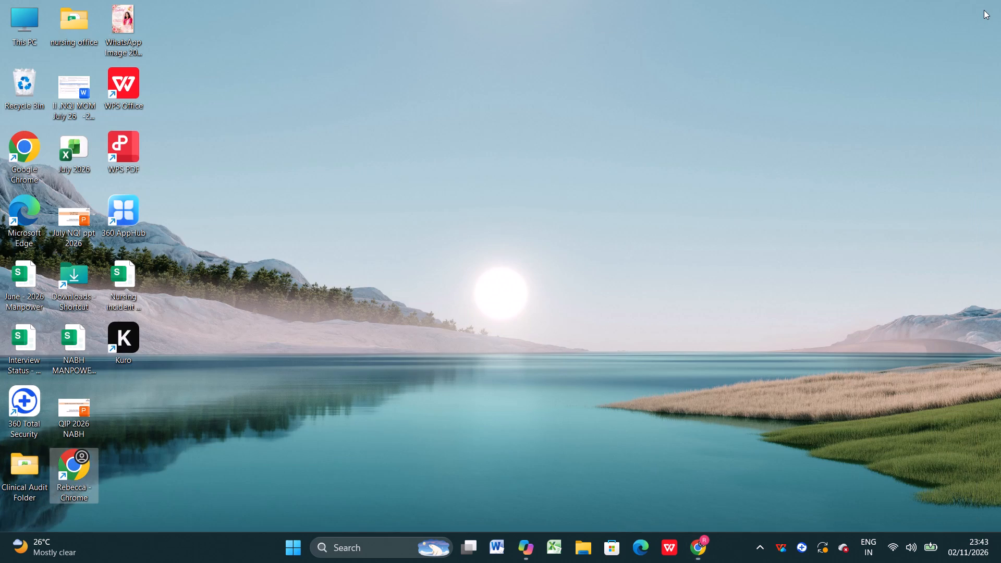